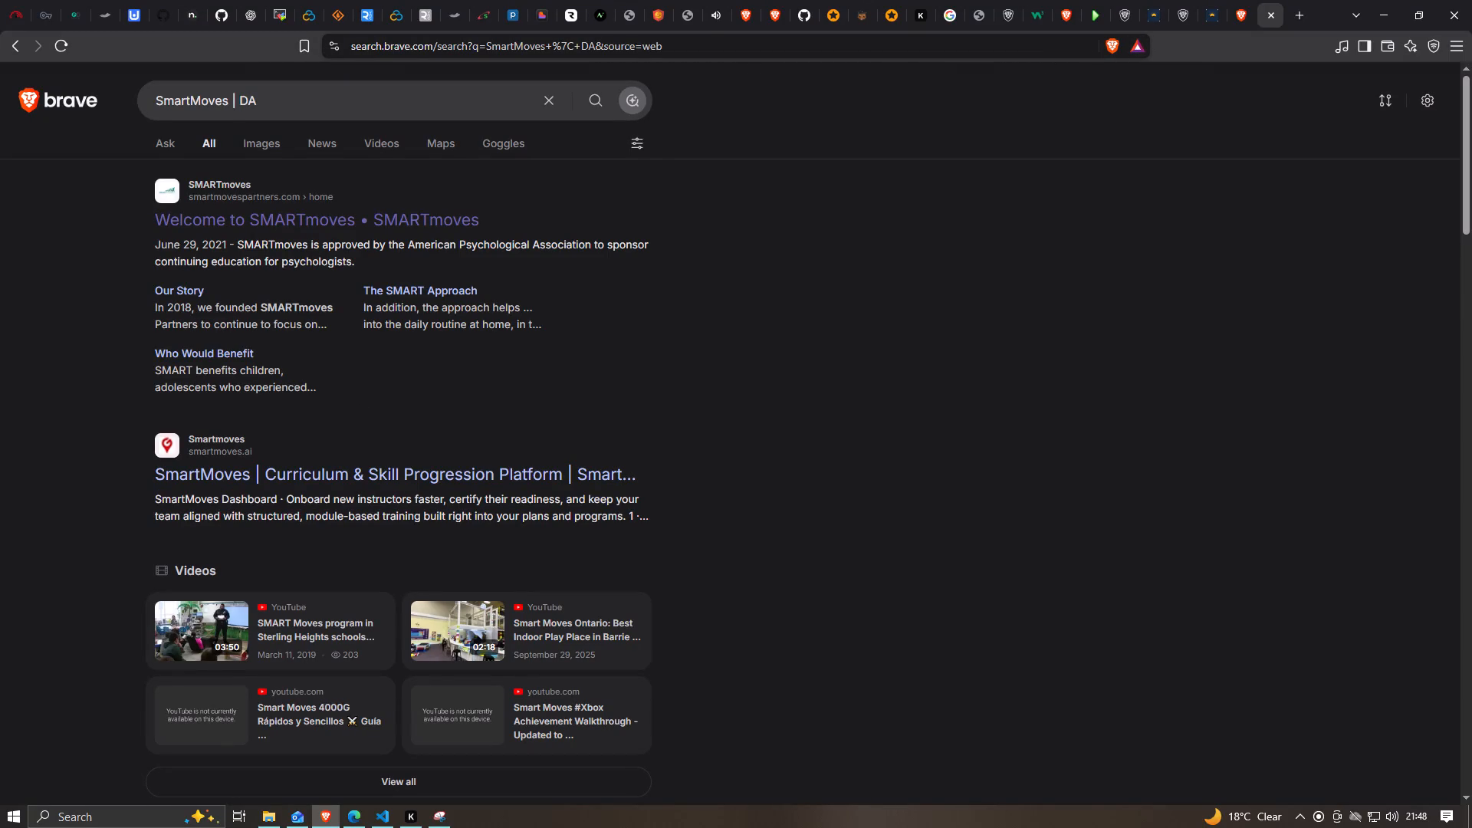
Pause the Halsey - Without Me video playing in the YouTube tab.
{"action": "left_click", "coordinate": [710, 28]}
{"action": "left_click", "coordinate": [620, 271]}
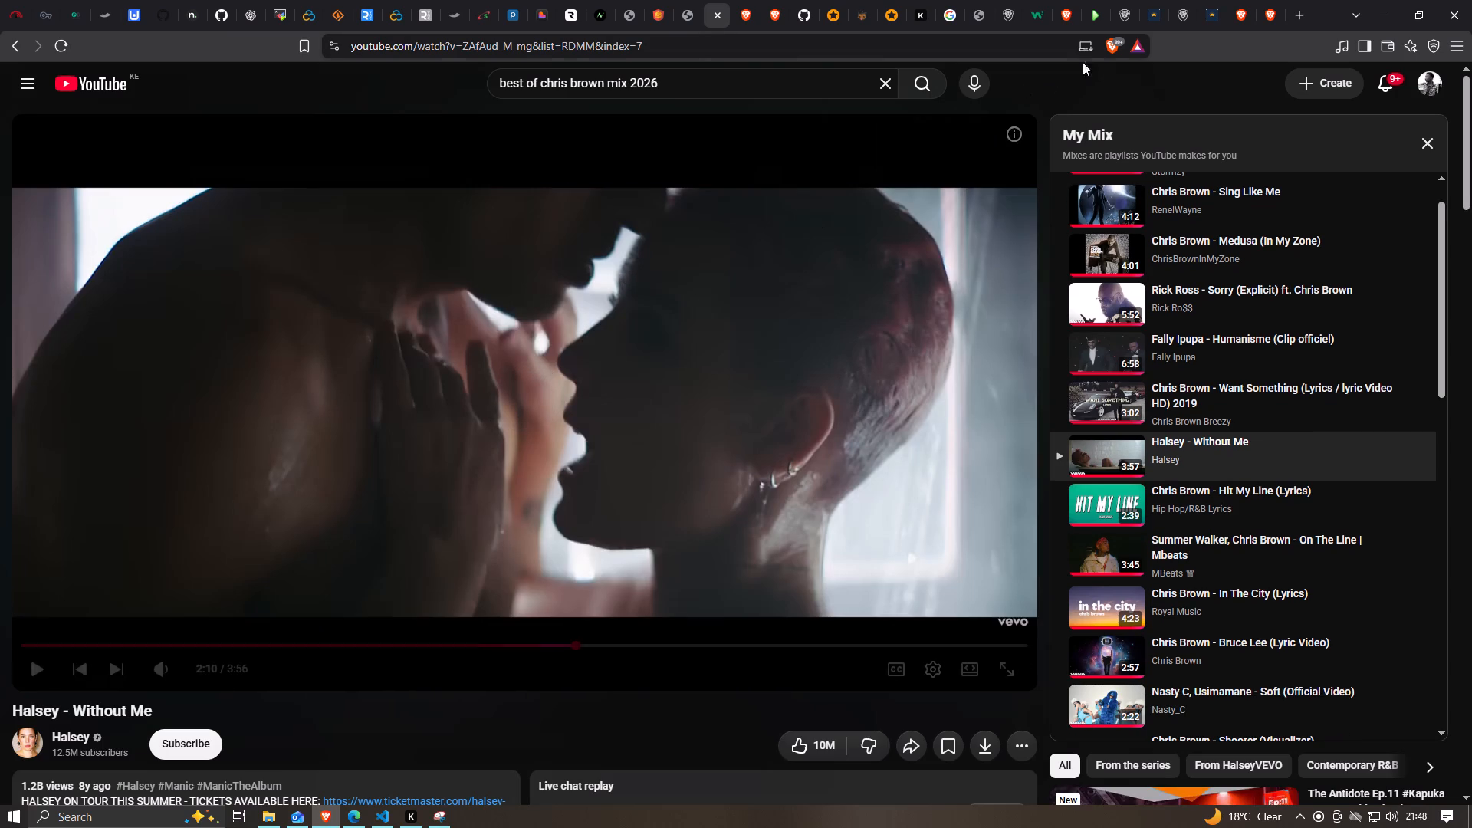
Switch to the SMCF SACCO Command Centre dashboard tab and change its theme to dark mode.
{"action": "left_click", "coordinate": [1221, 26]}
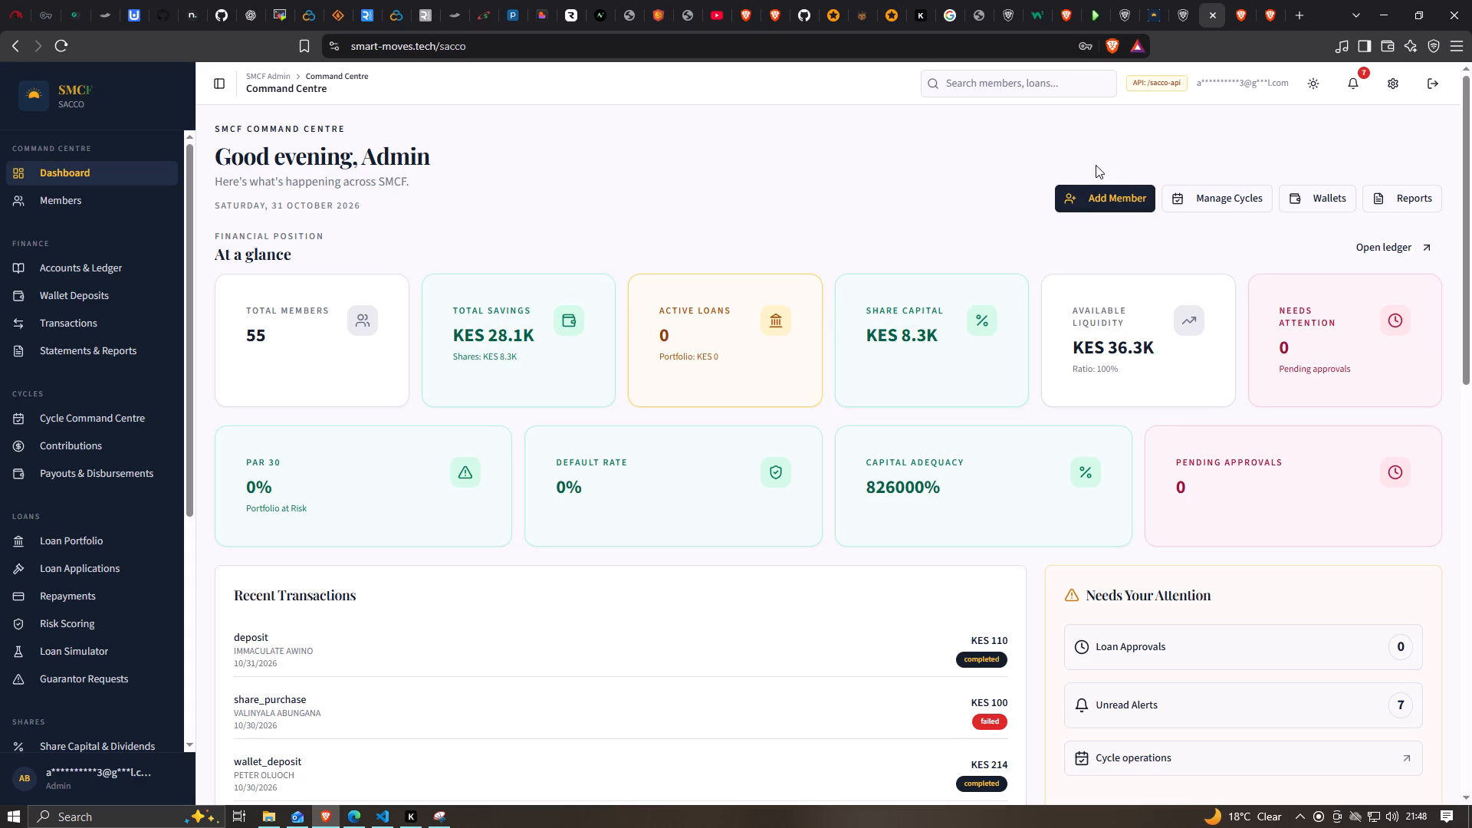
{"action": "left_click", "coordinate": [1303, 81]}
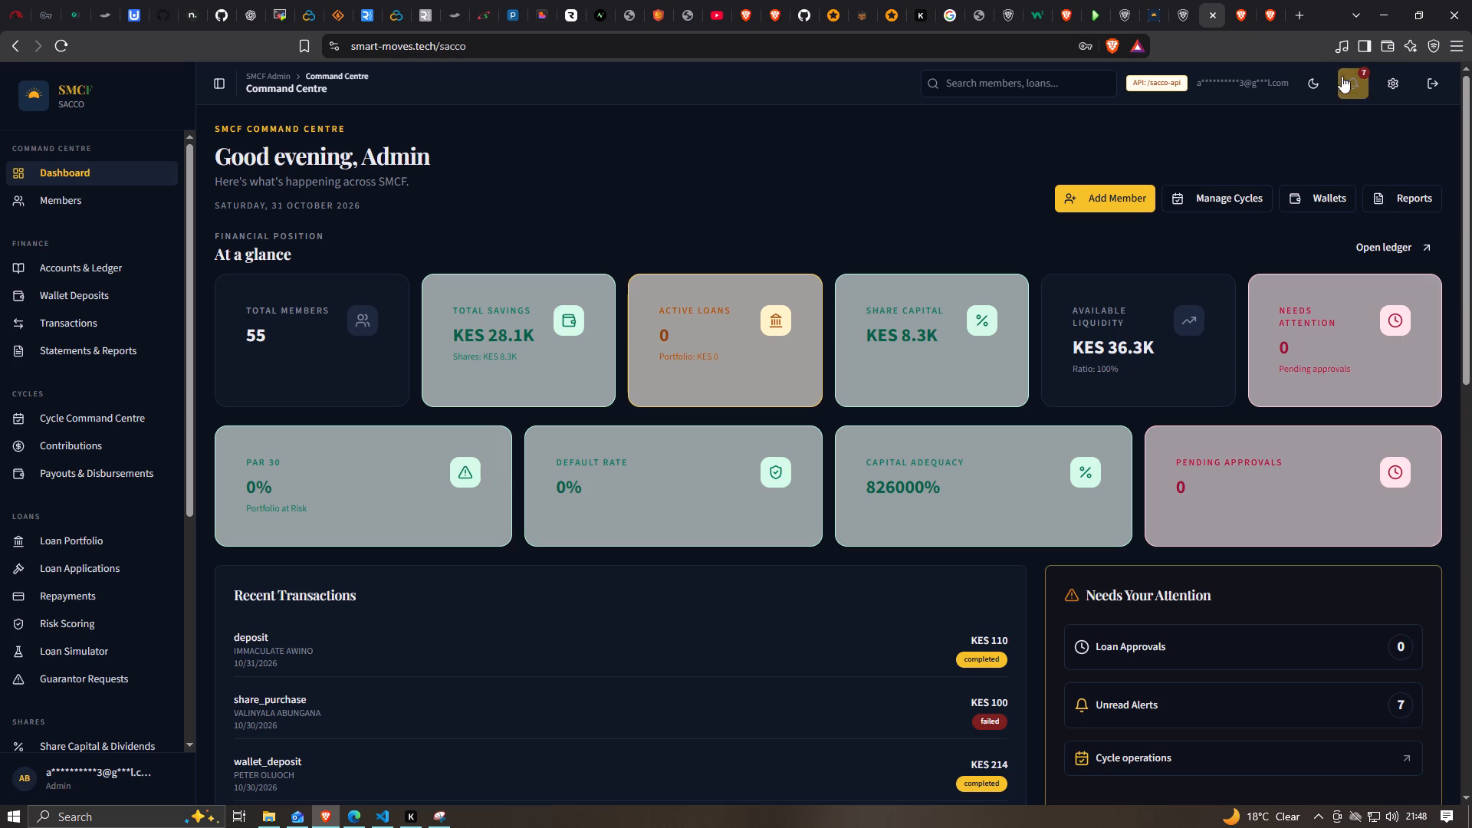
Open a new browser tab and search for "google search console login" from the suggestions for "google search".
{"action": "left_click", "coordinate": [1308, 25]}
{"action": "left_click", "coordinate": [1303, 18]}
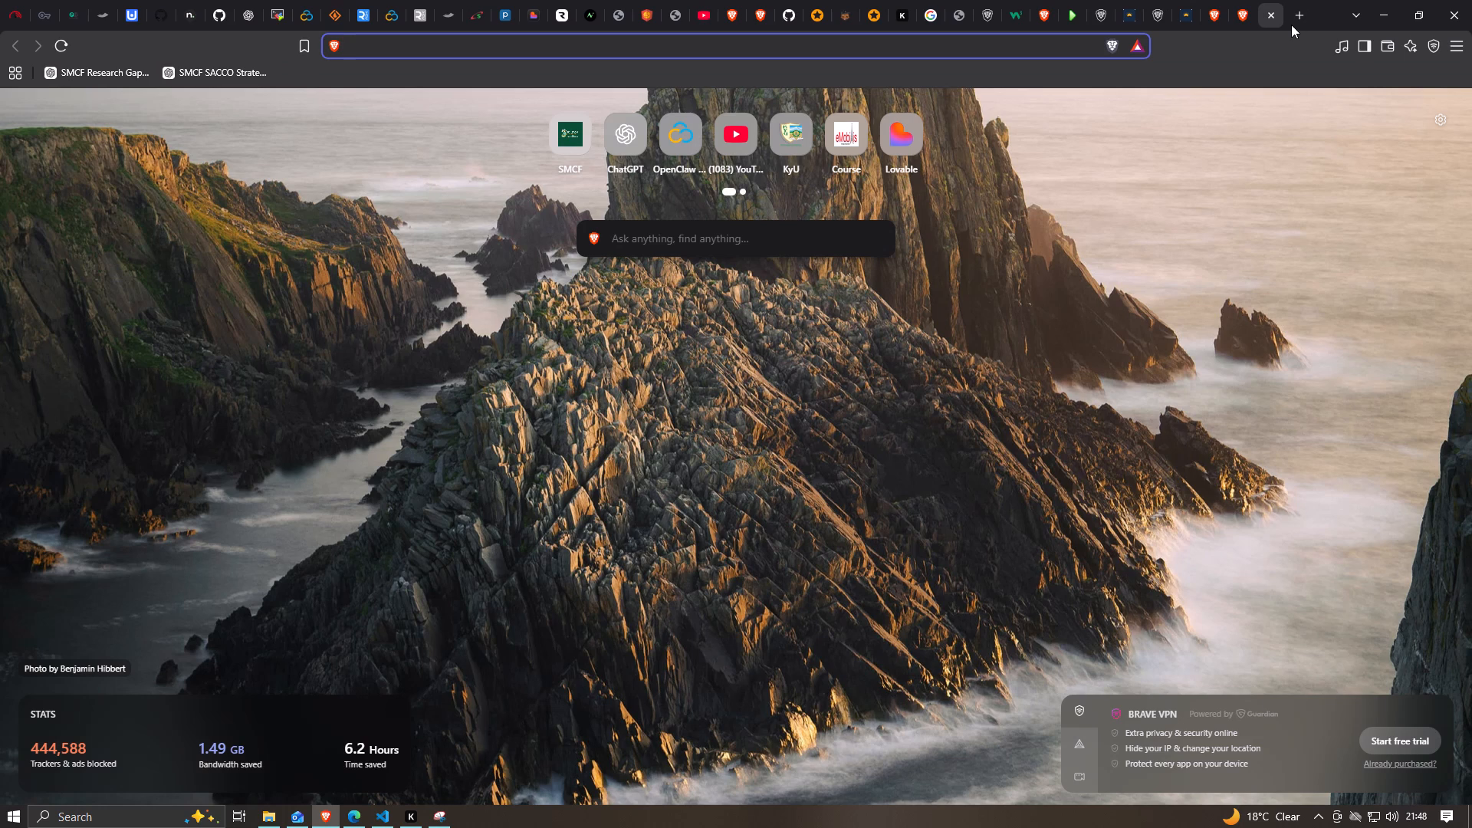
{"action": "type", "text": "googl"}
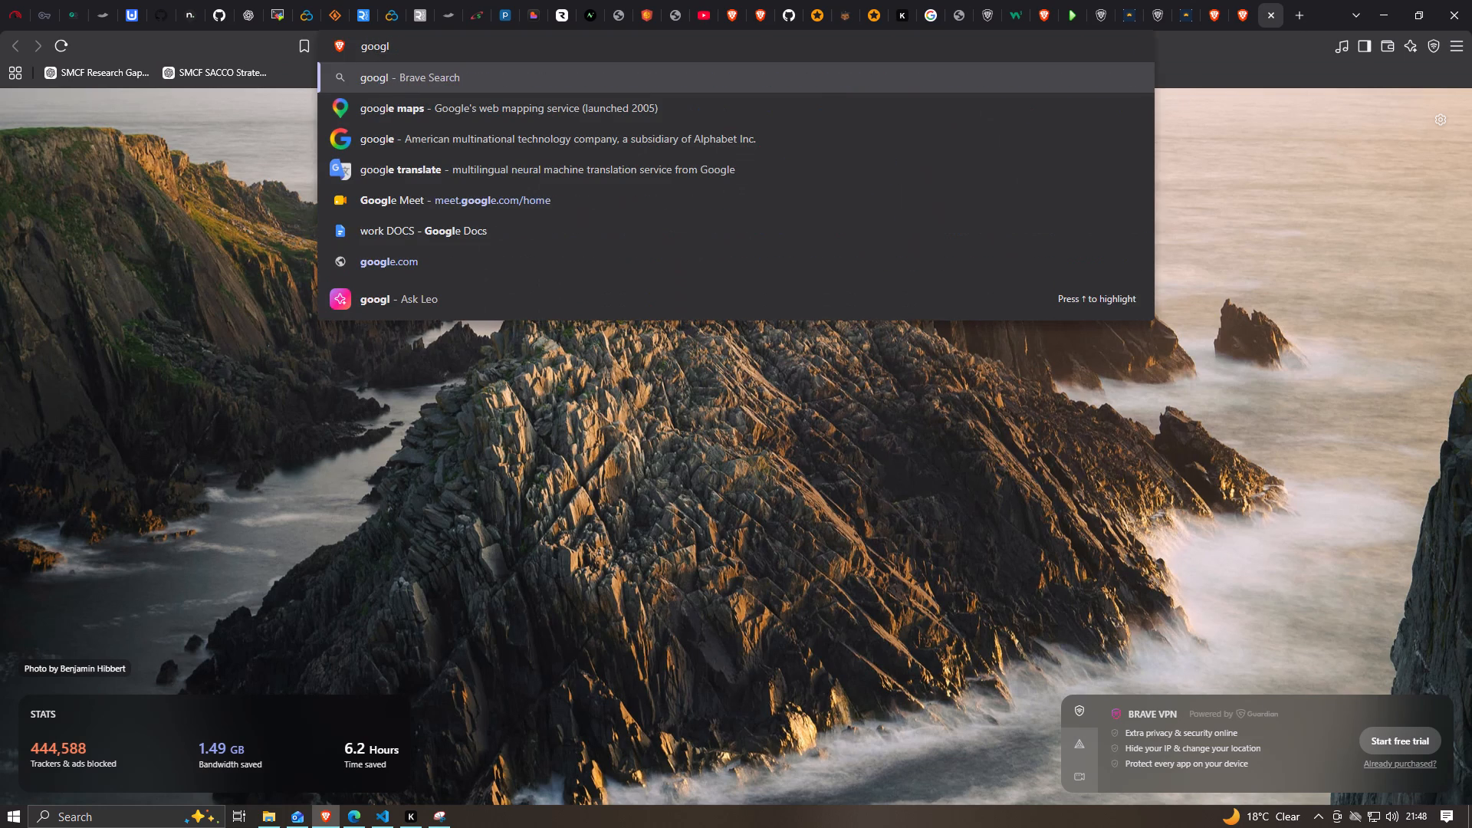
{"action": "key", "text": "e"}
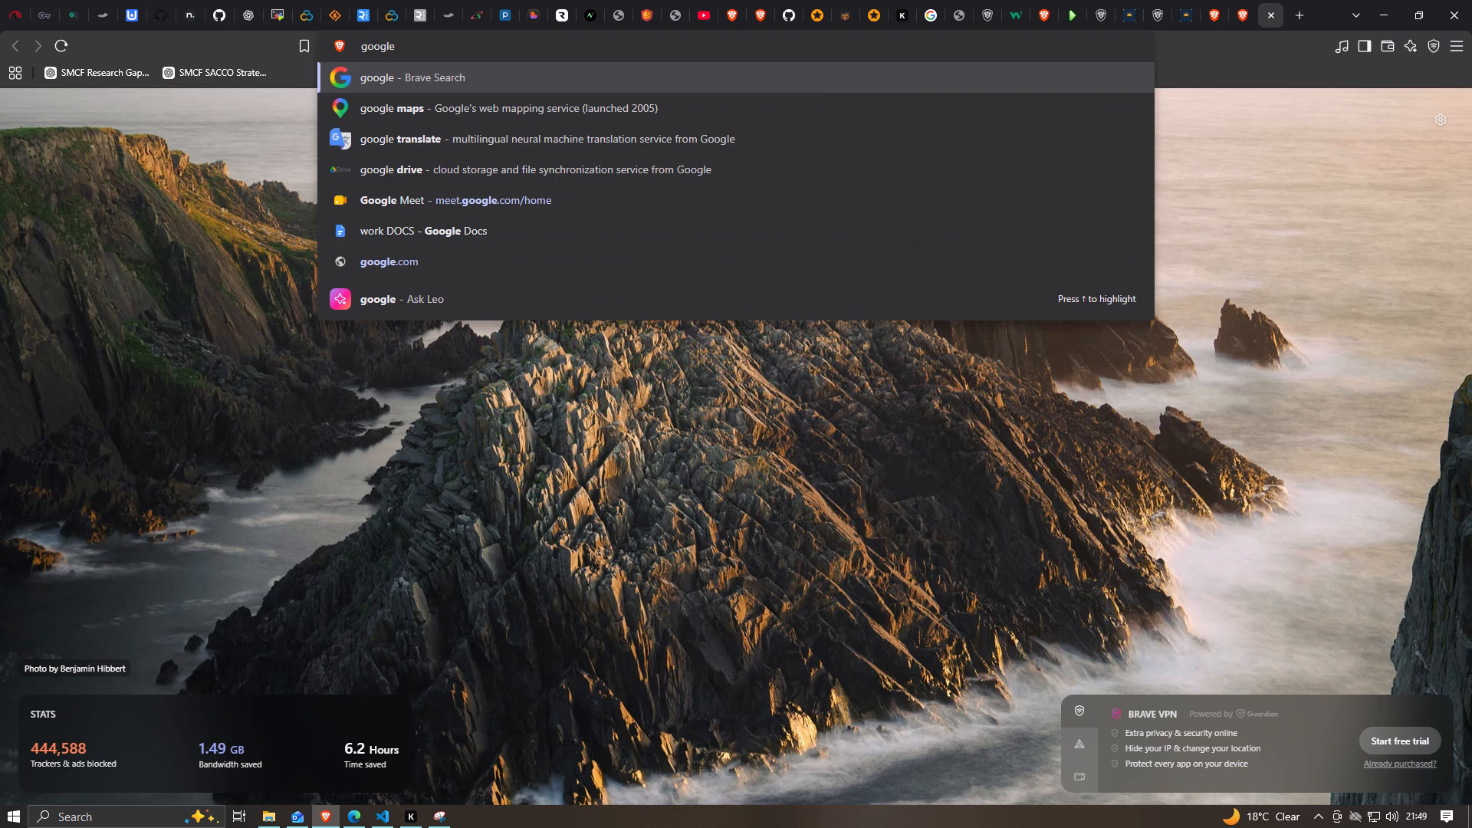
{"action": "key", "text": "space"}
{"action": "type", "text": "search"}
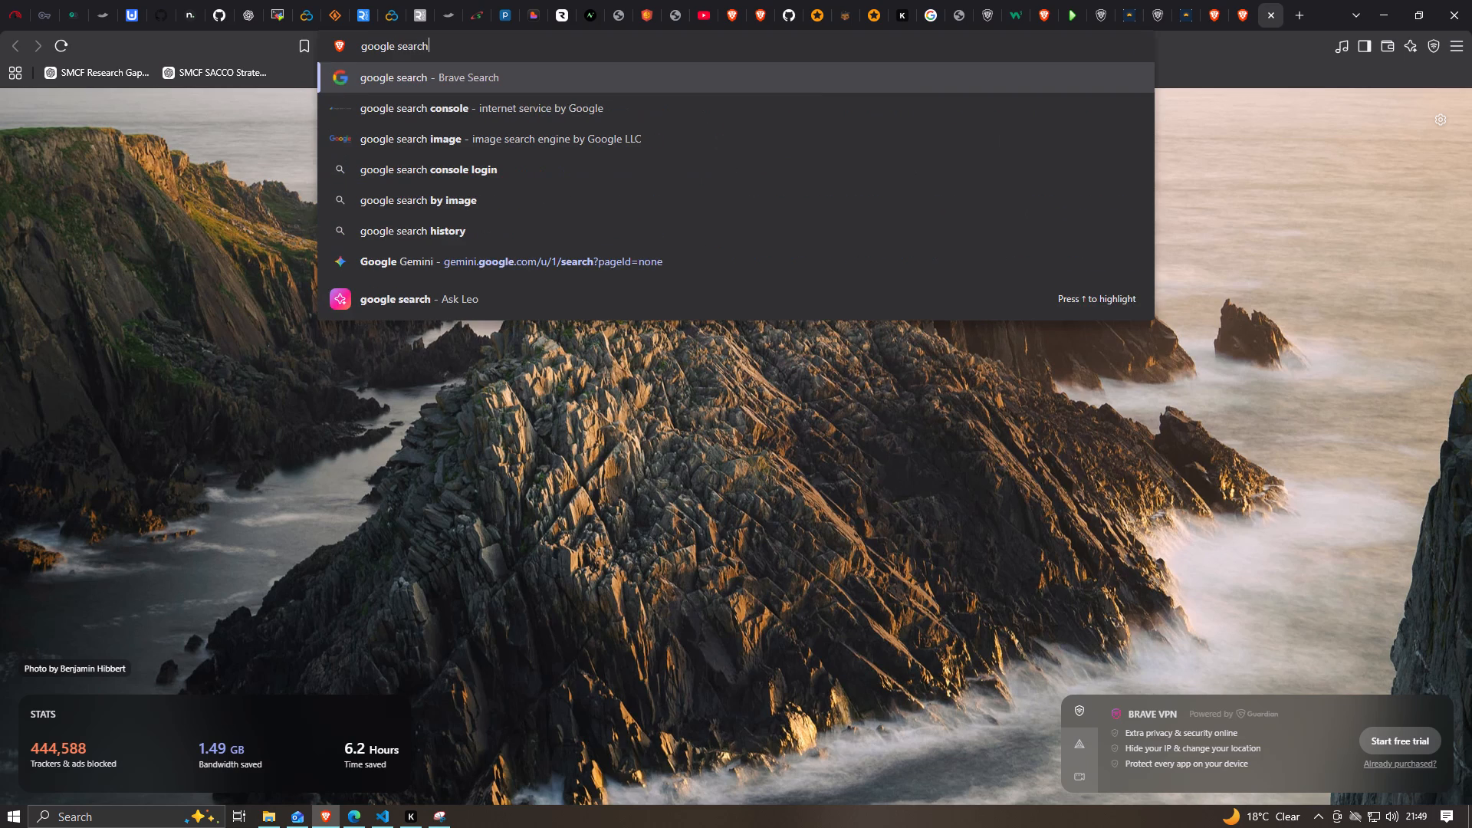
{"action": "key", "text": "Down"}
{"action": "key", "text": "Down"}
{"action": "key", "text": "Down"}
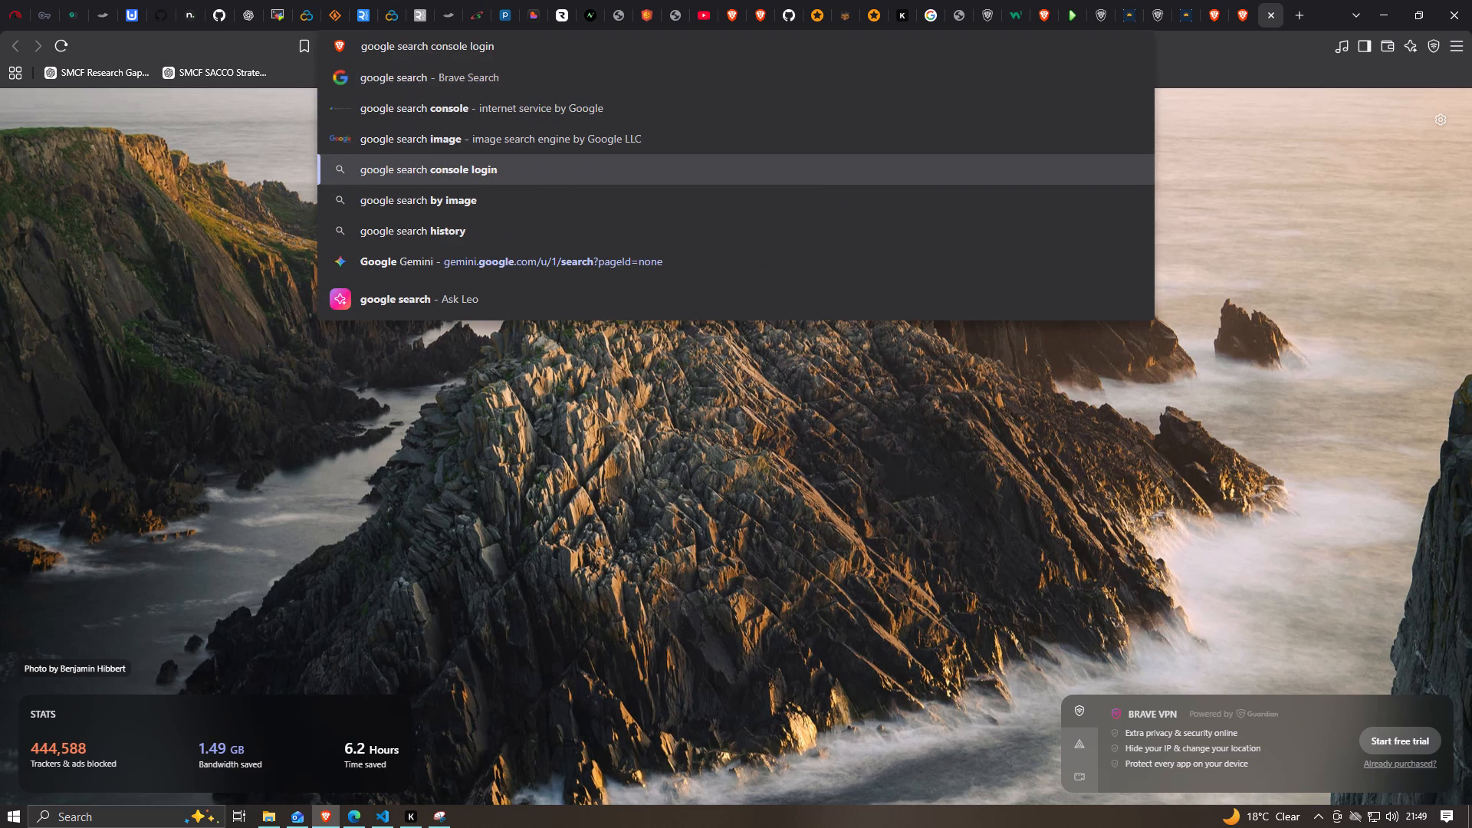
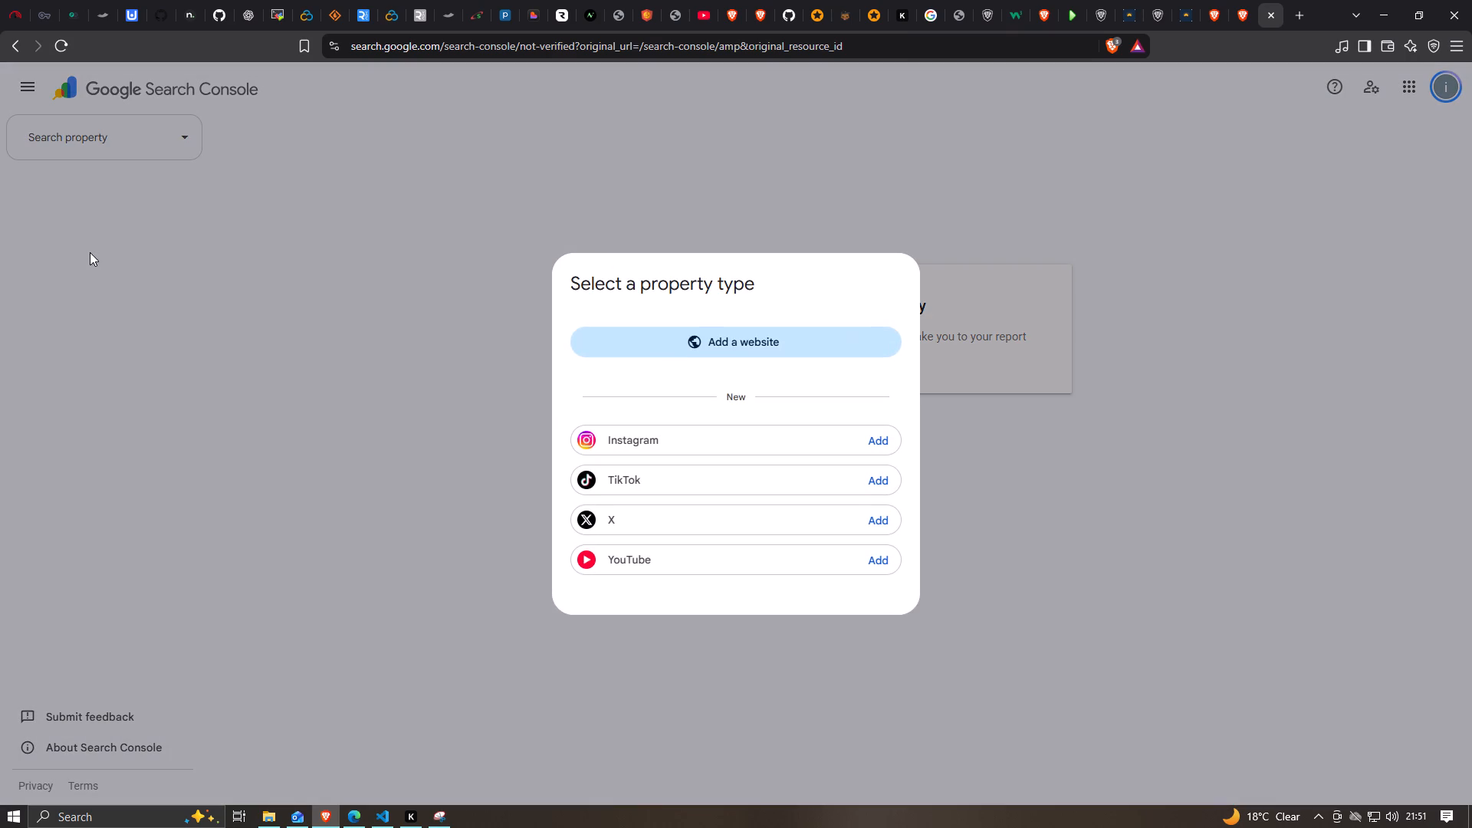
{"action": "left_click", "coordinate": [763, 340]}
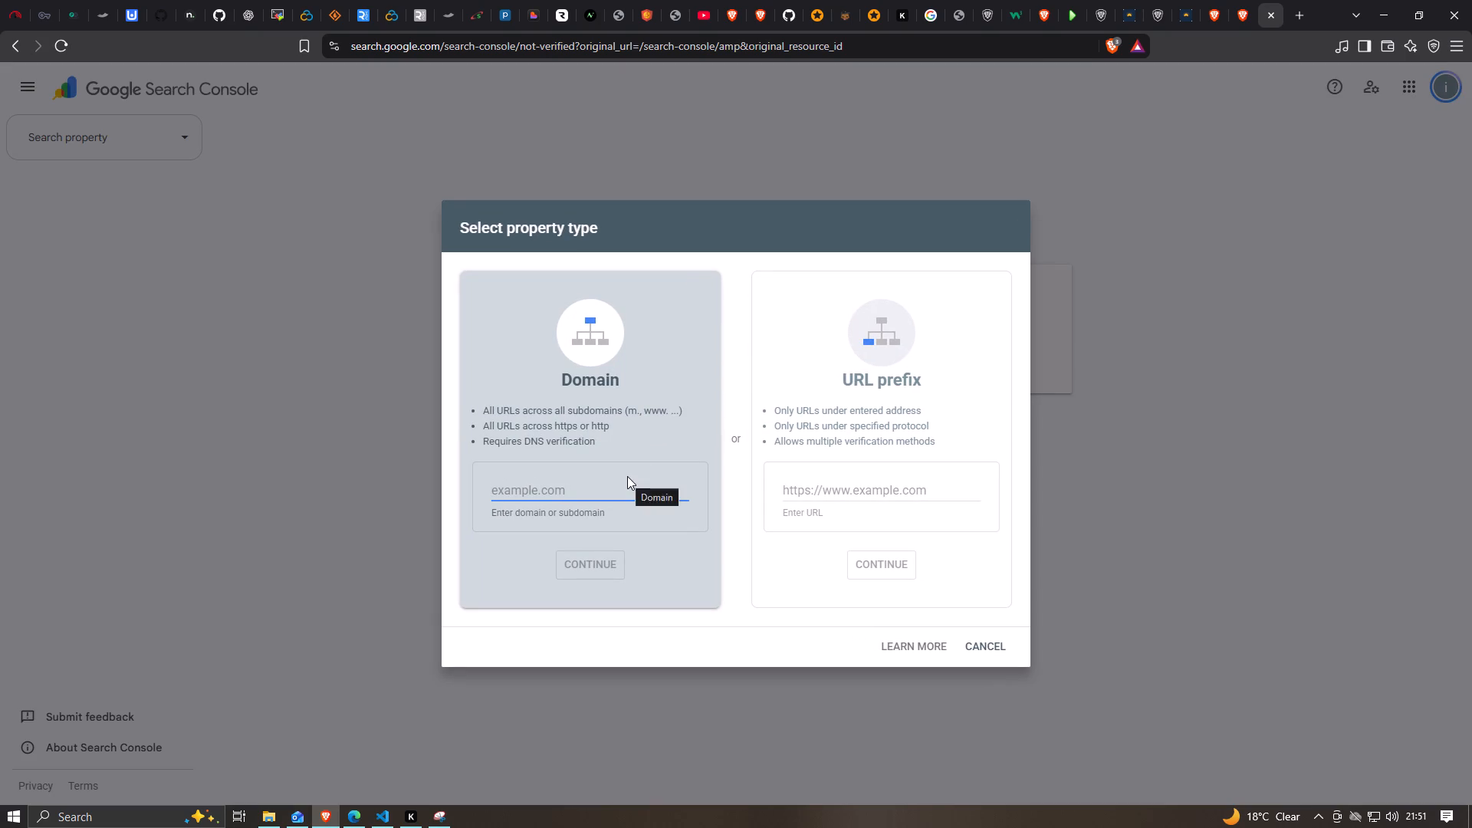
{"action": "type", "text": "smart"}
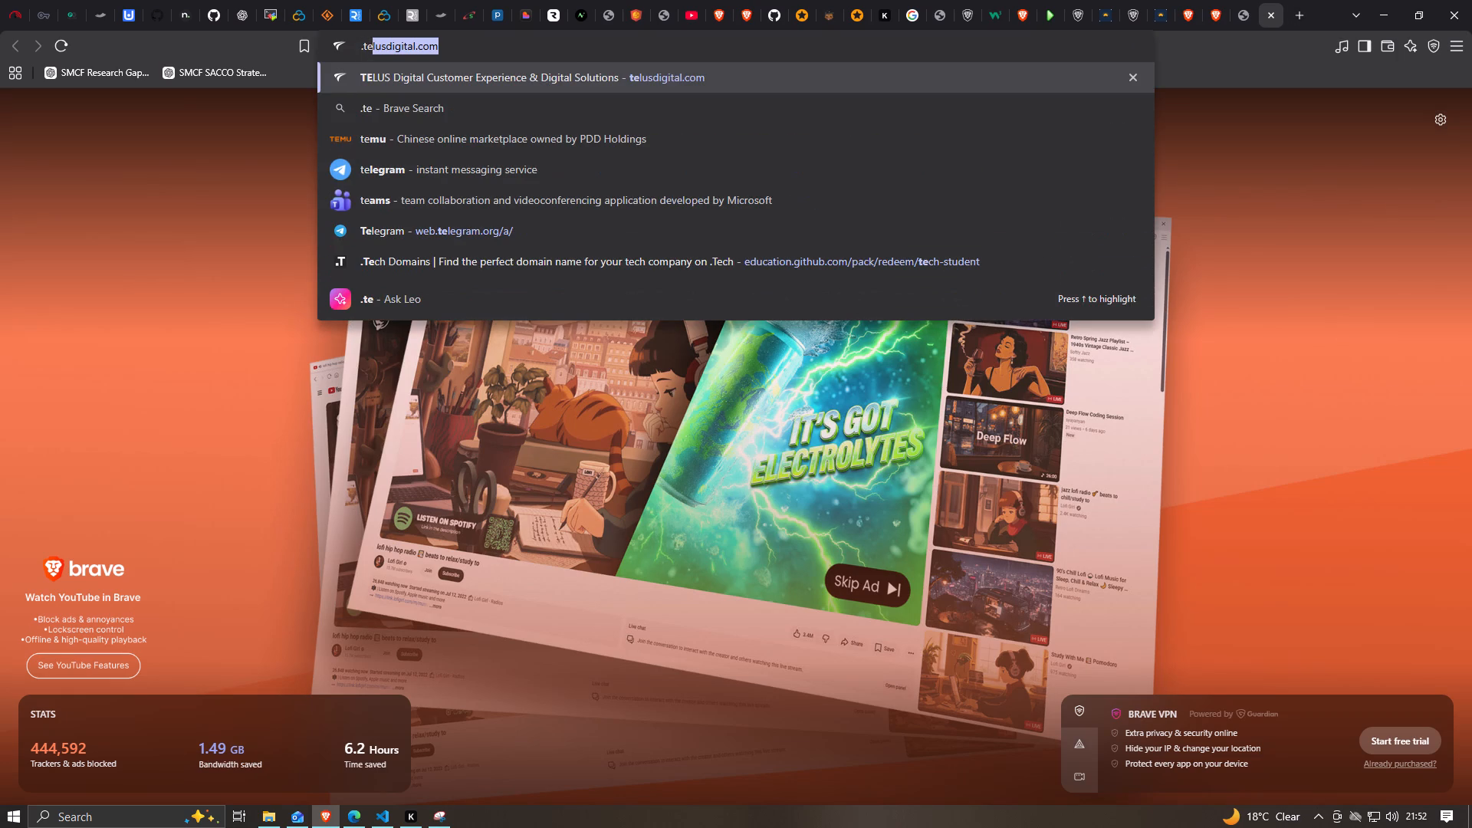
{"action": "key", "text": "Down"}
{"action": "key", "text": "Down"}
{"action": "key", "text": "Down"}
{"action": "key", "text": "Down"}
{"action": "key", "text": "Down"}
{"action": "key", "text": "Down"}
{"action": "key", "text": "Return"}
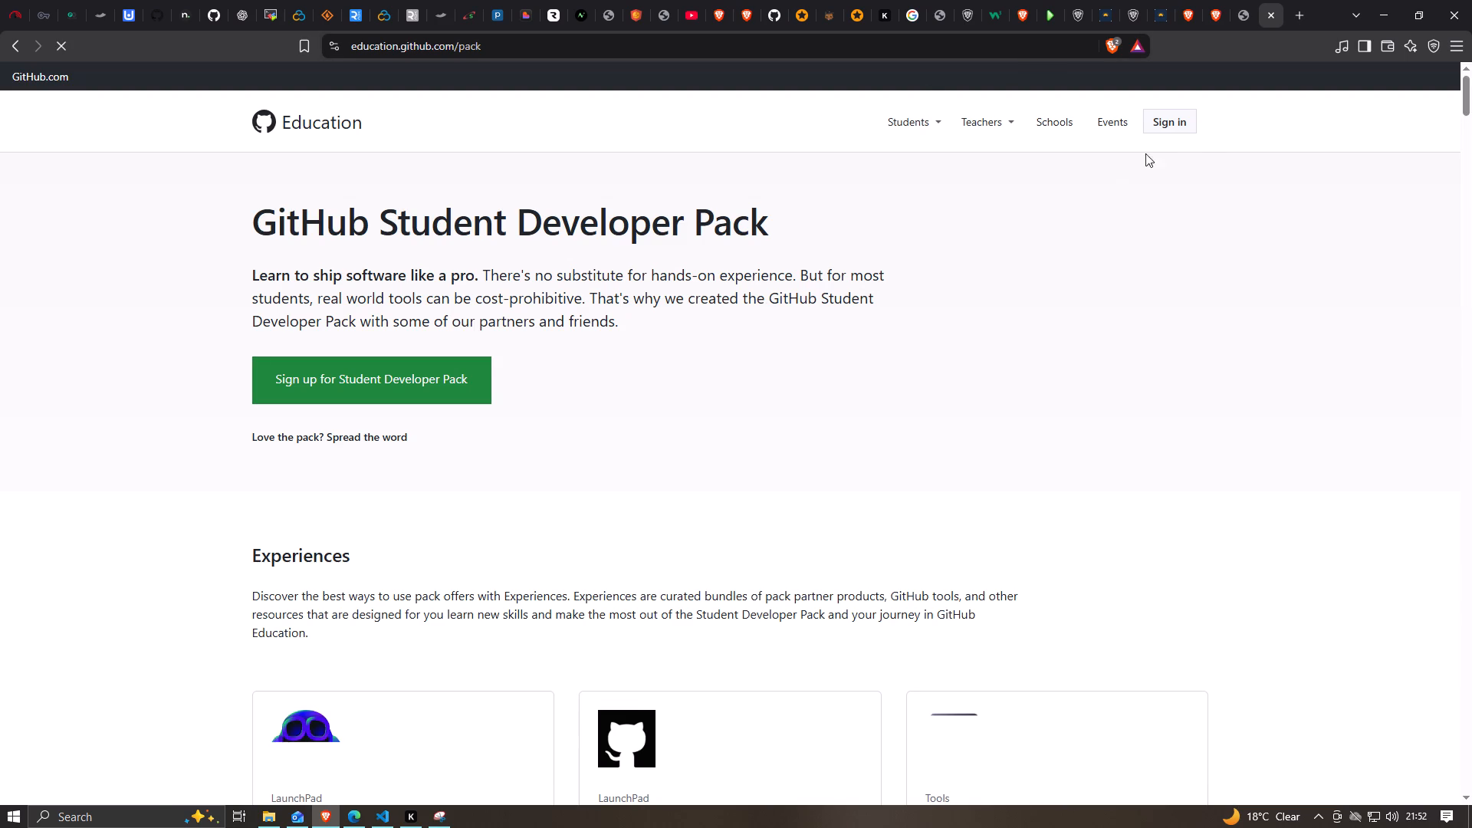
Sign in to GitHub Education from the Student Developer Pack page.
{"action": "left_click", "coordinate": [1181, 120]}
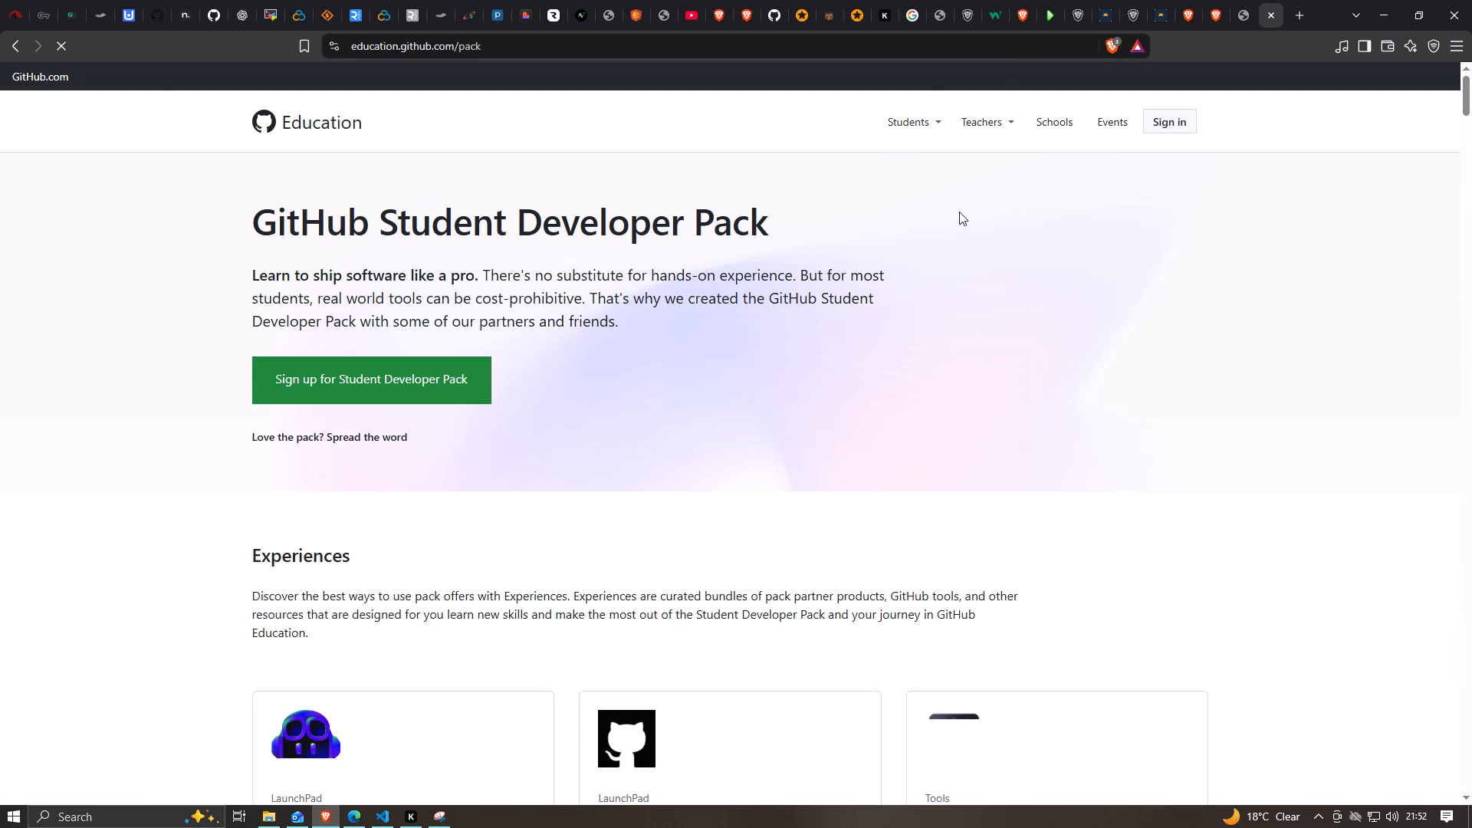
{"action": "left_click", "coordinate": [1172, 127]}
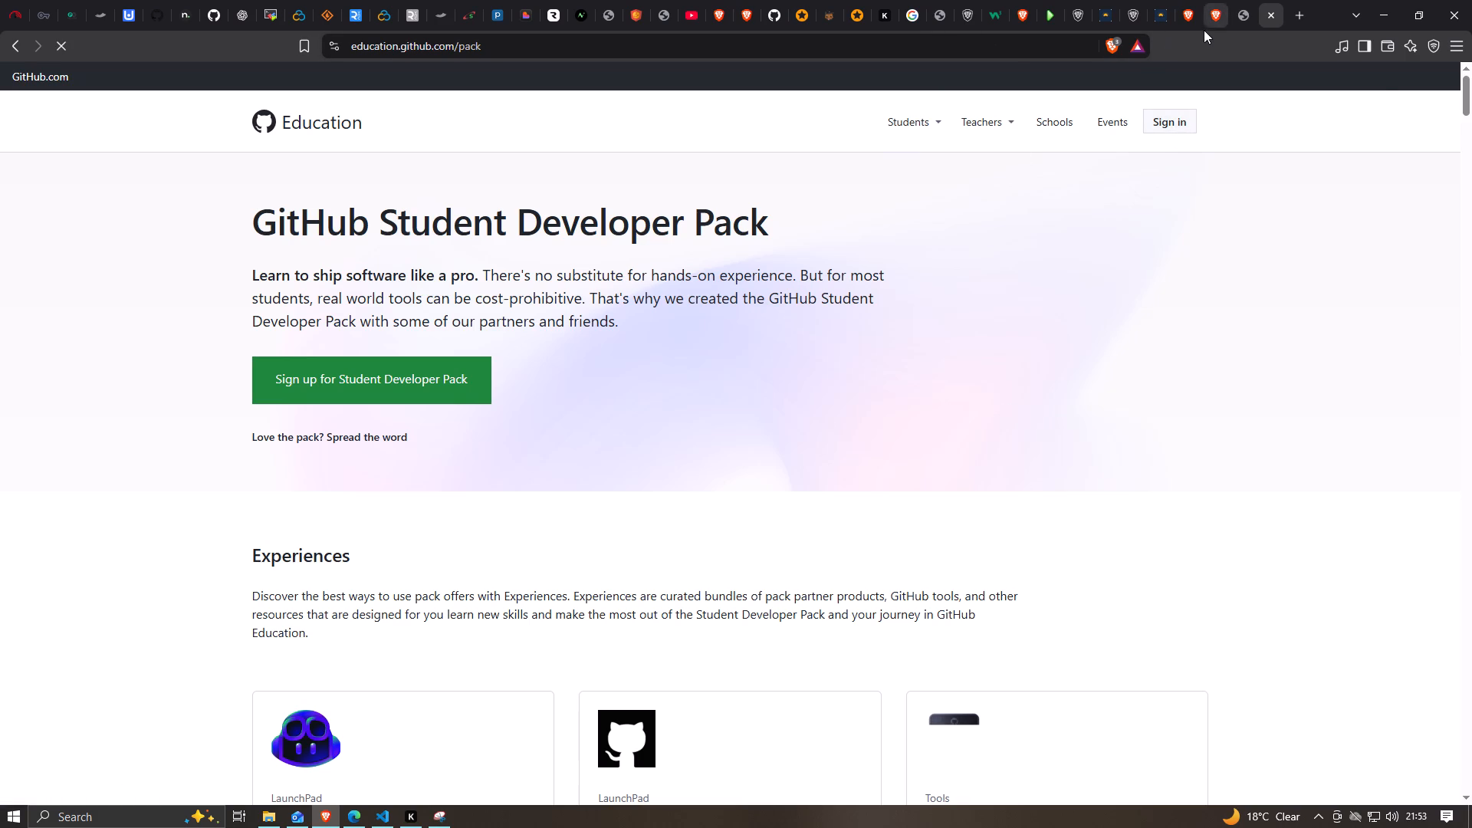
{"action": "left_click", "coordinate": [1244, 27]}
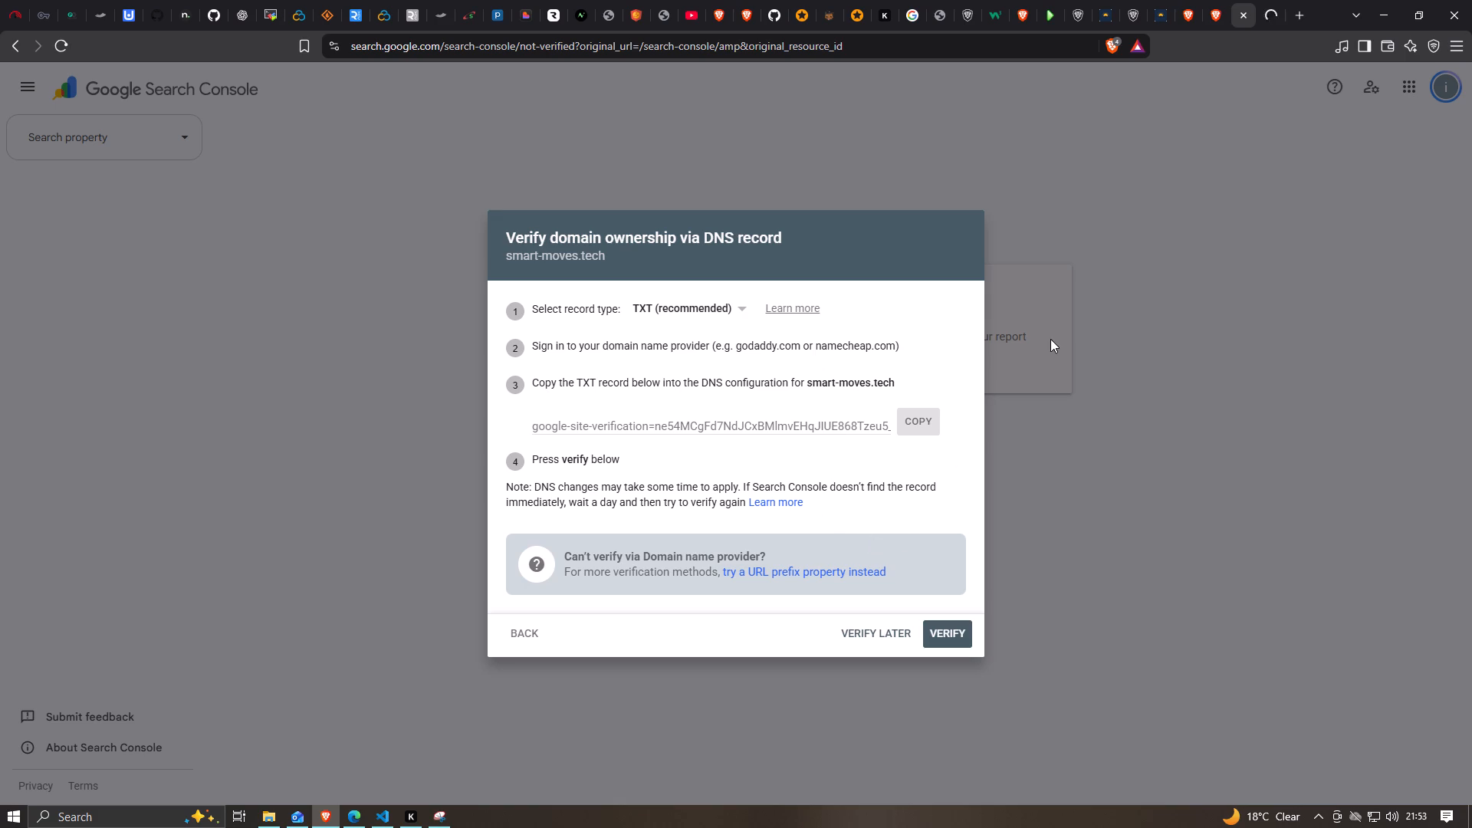
{"action": "left_click", "coordinate": [1267, 23]}
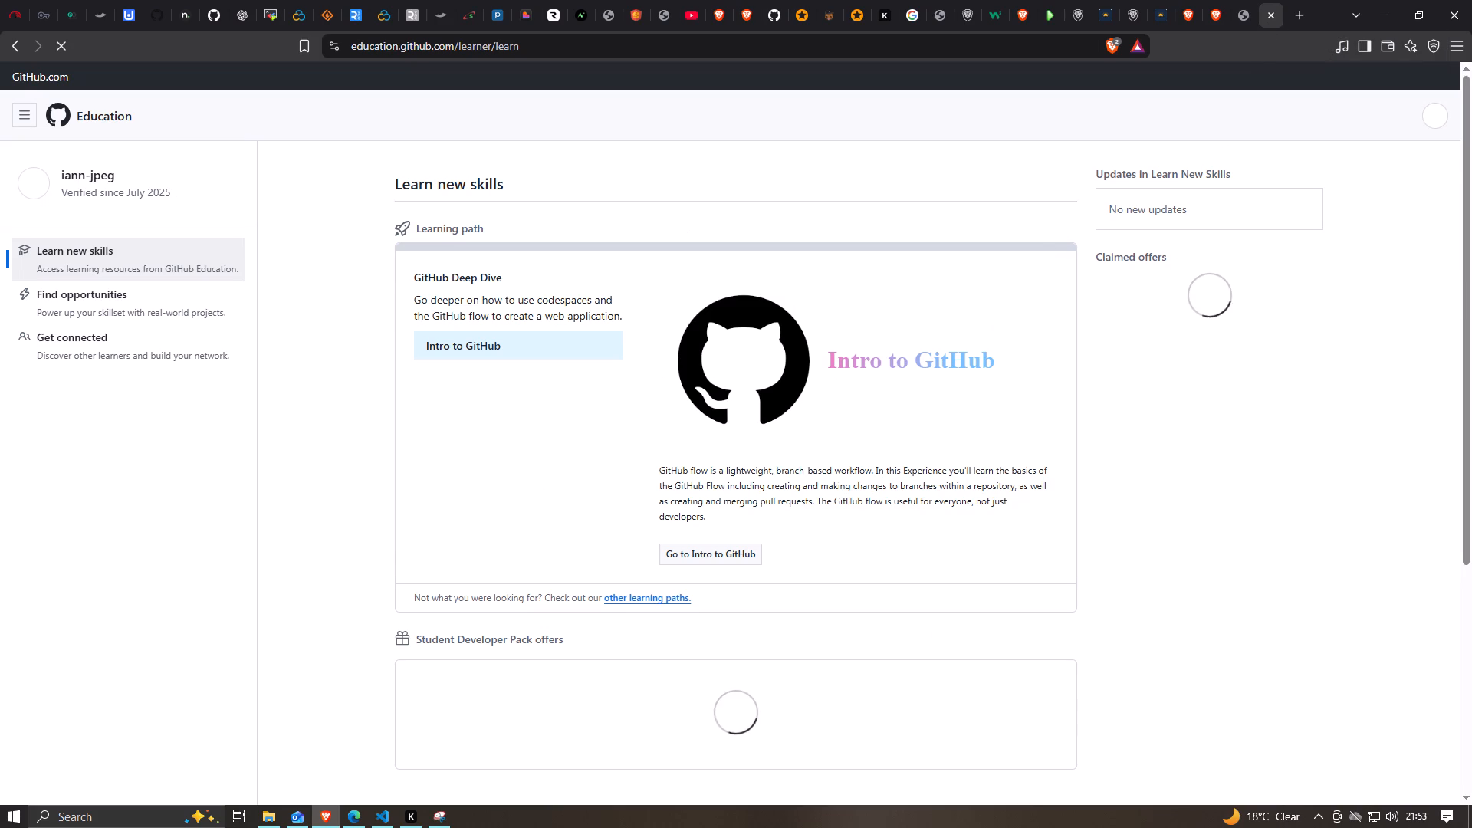
Try to sign out of GitHub Education from the account options.
{"action": "left_click", "coordinate": [1437, 120]}
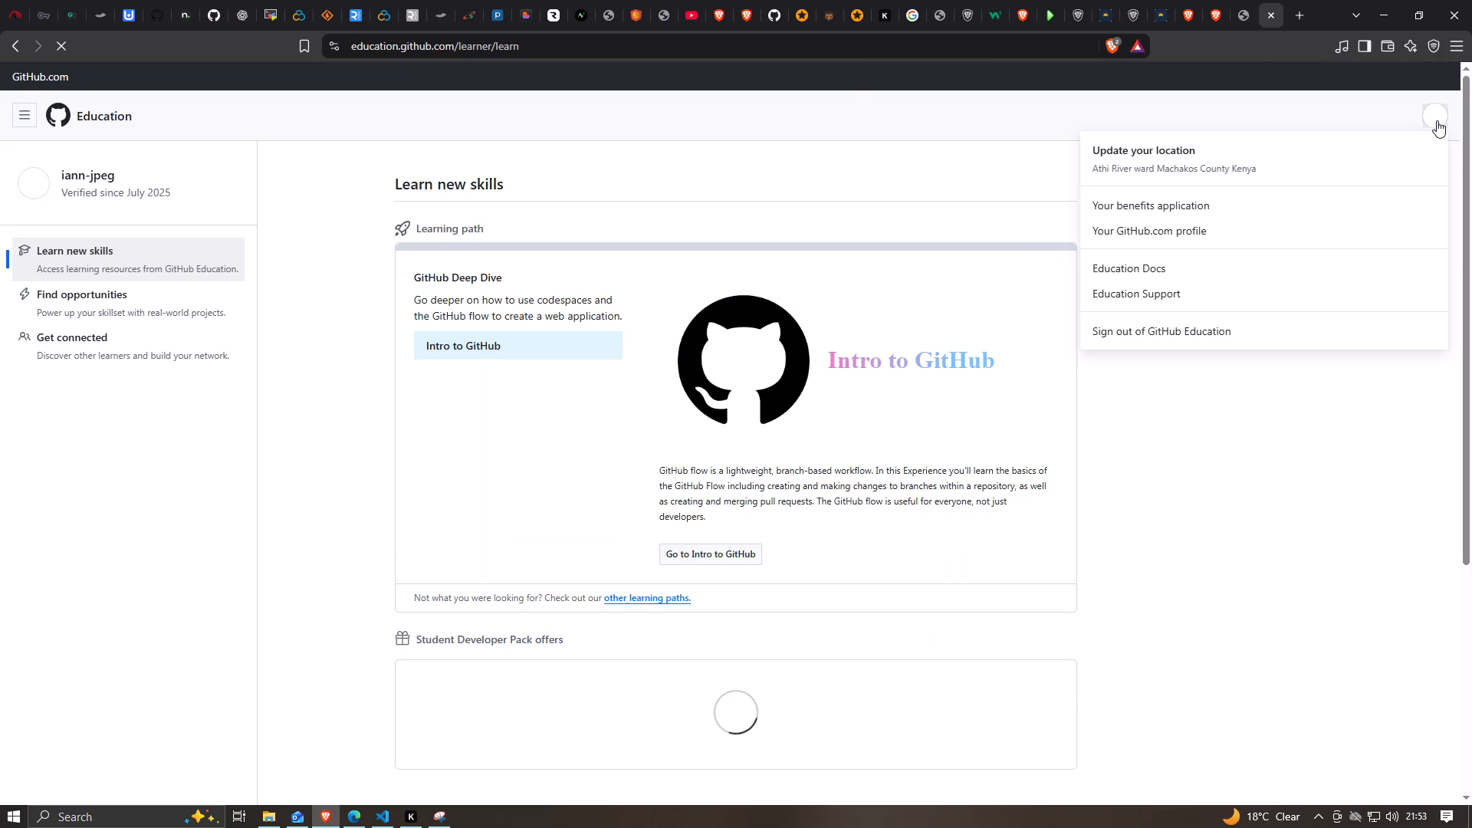
{"action": "left_click", "coordinate": [1171, 324]}
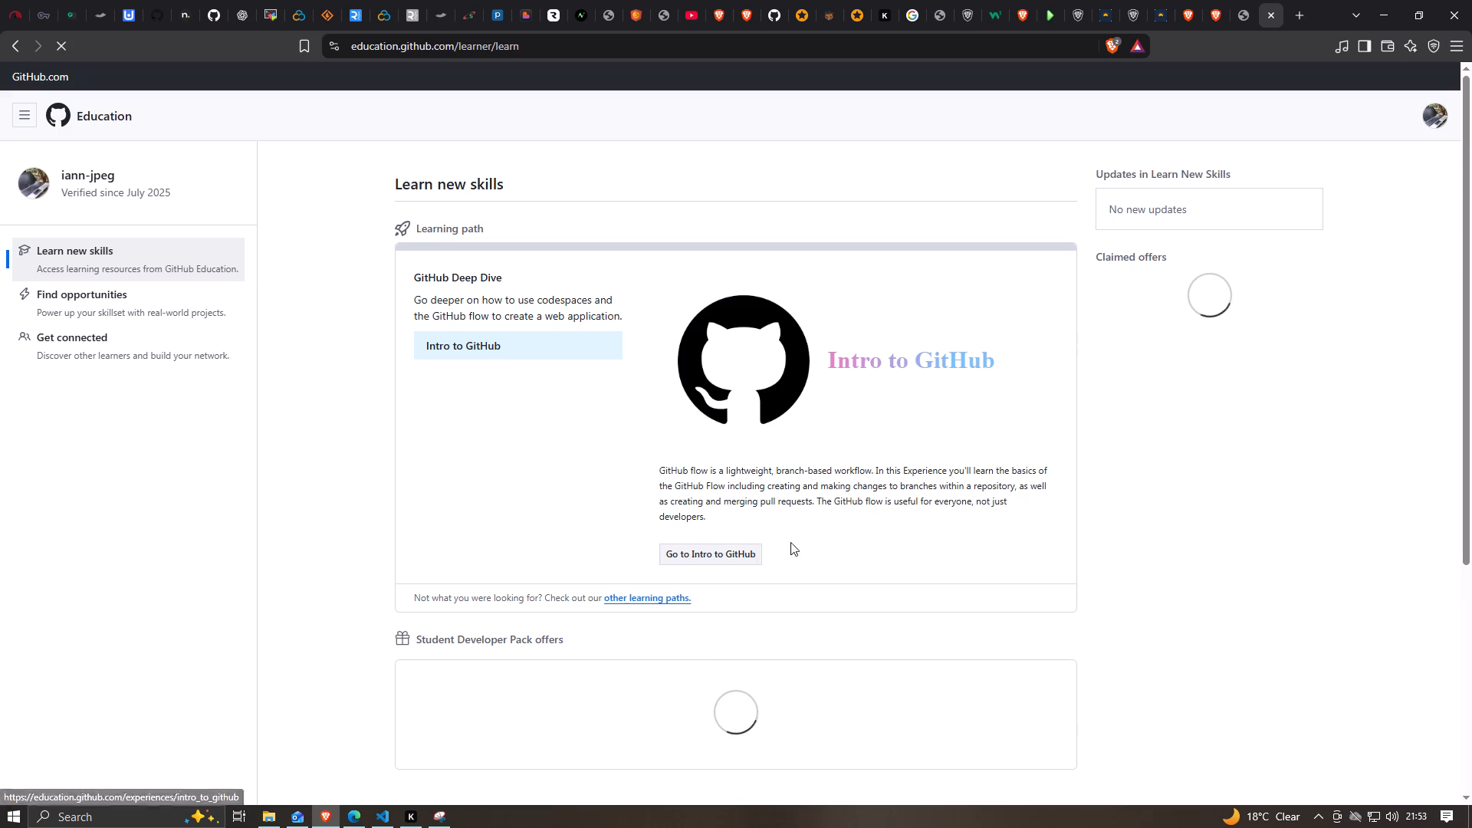
{"action": "left_click", "coordinate": [1446, 116]}
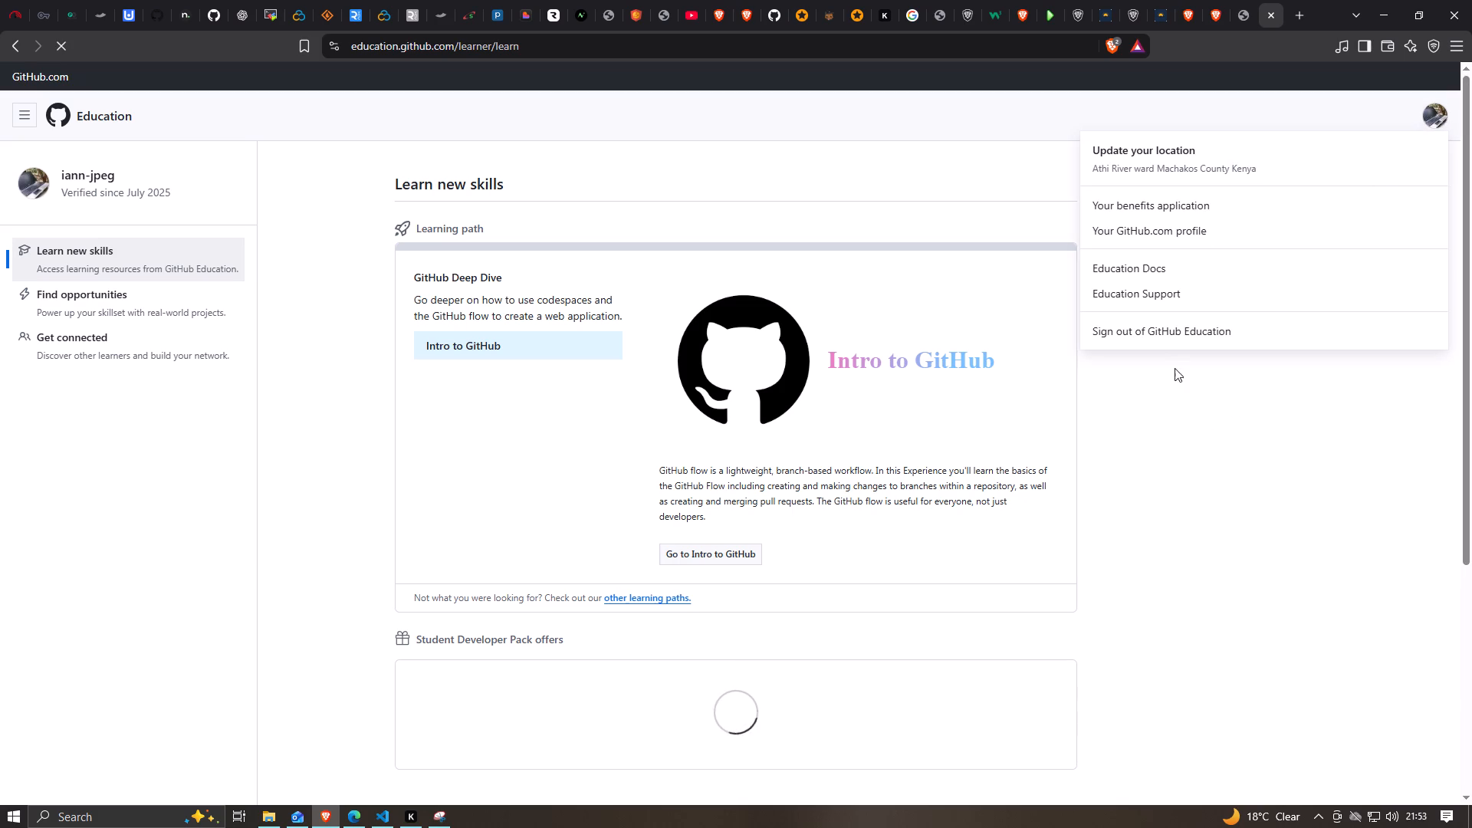
{"action": "left_click", "coordinate": [1159, 334]}
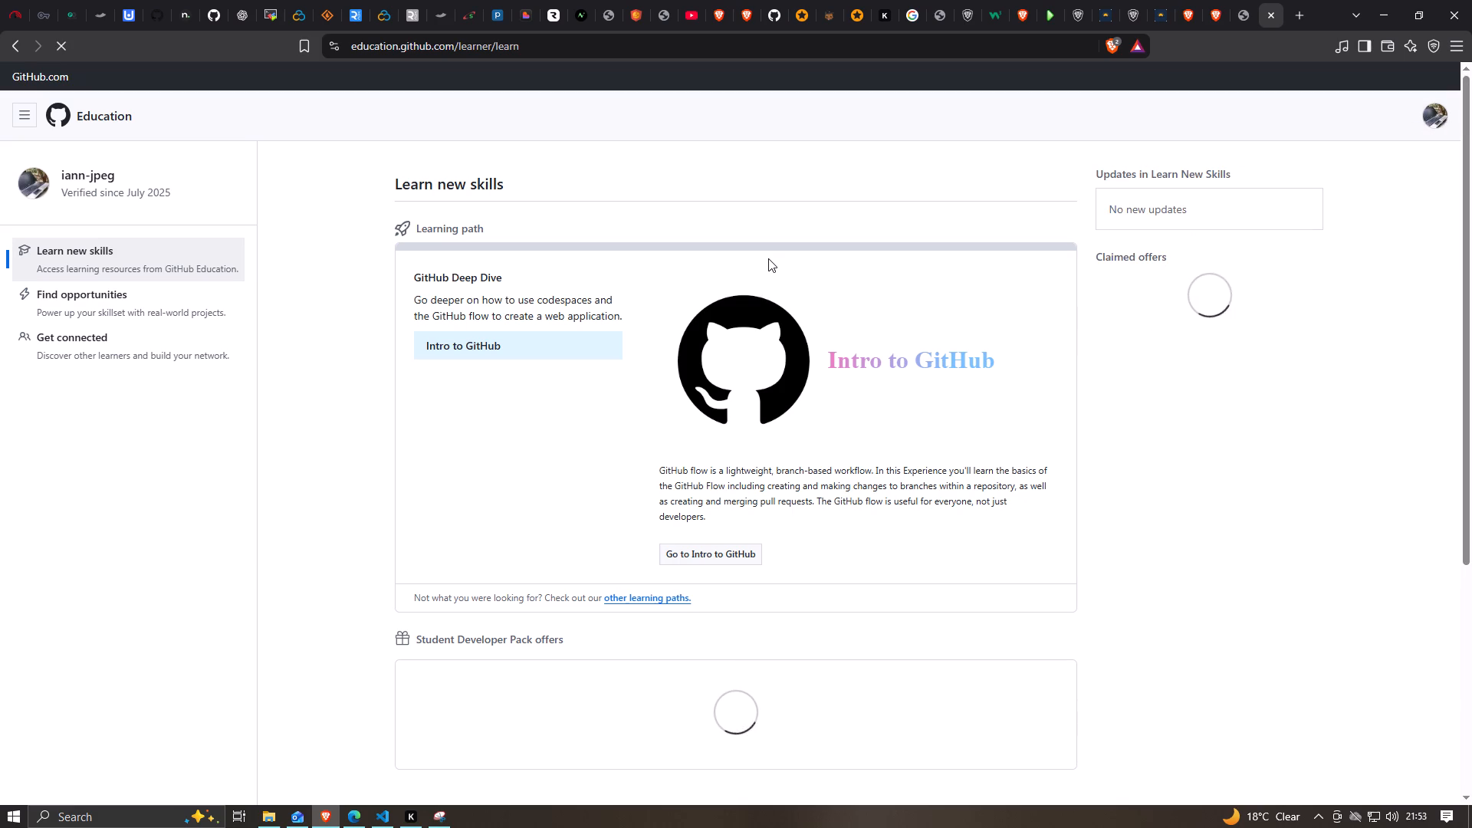
Switch to the open GitHub settings tab and sign the current account out of GitHub.
{"action": "left_click", "coordinate": [1301, 18]}
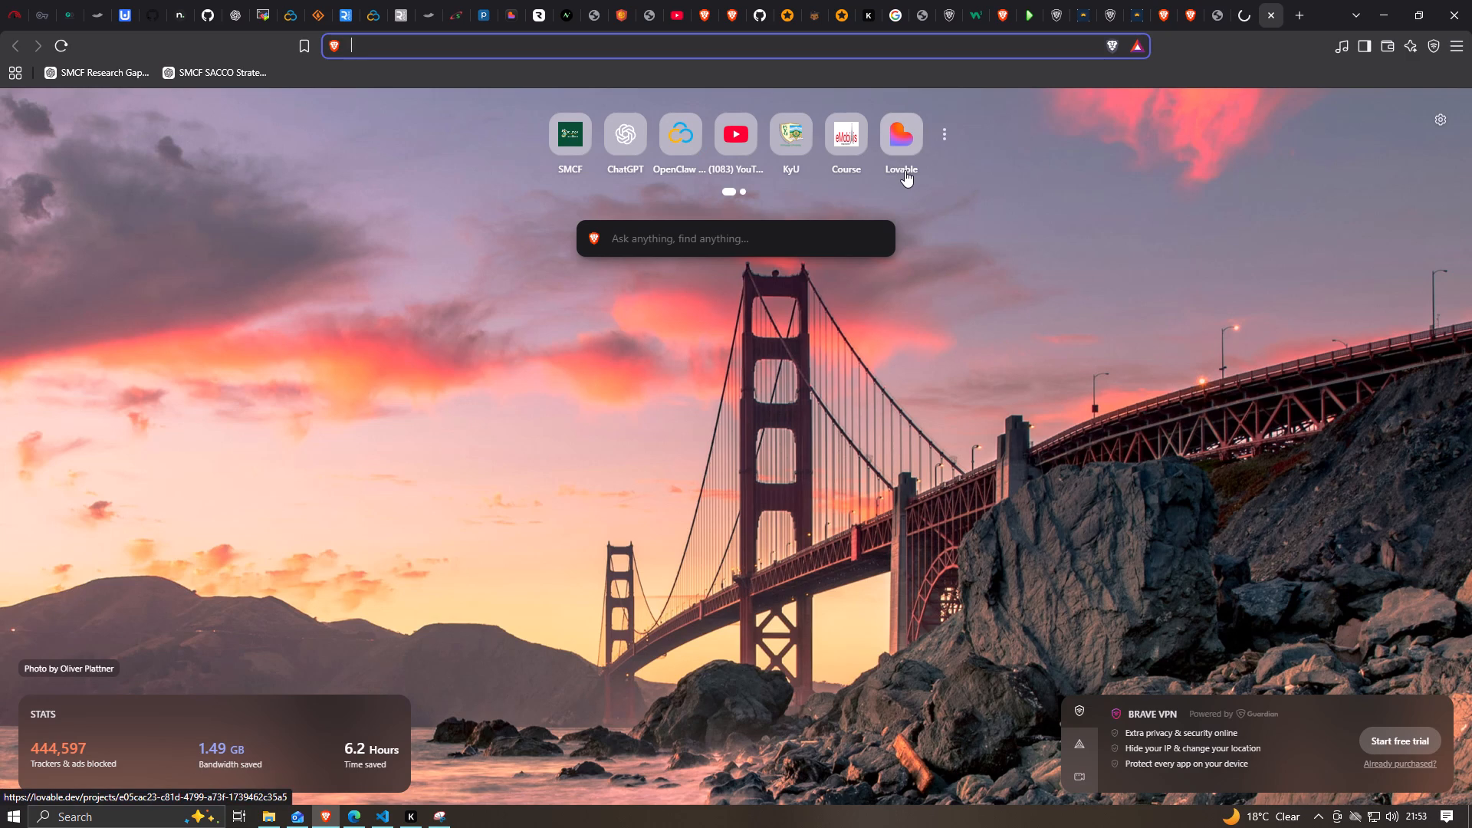
{"action": "type", "text": "gi"}
{"action": "left_click", "coordinate": [763, 25]}
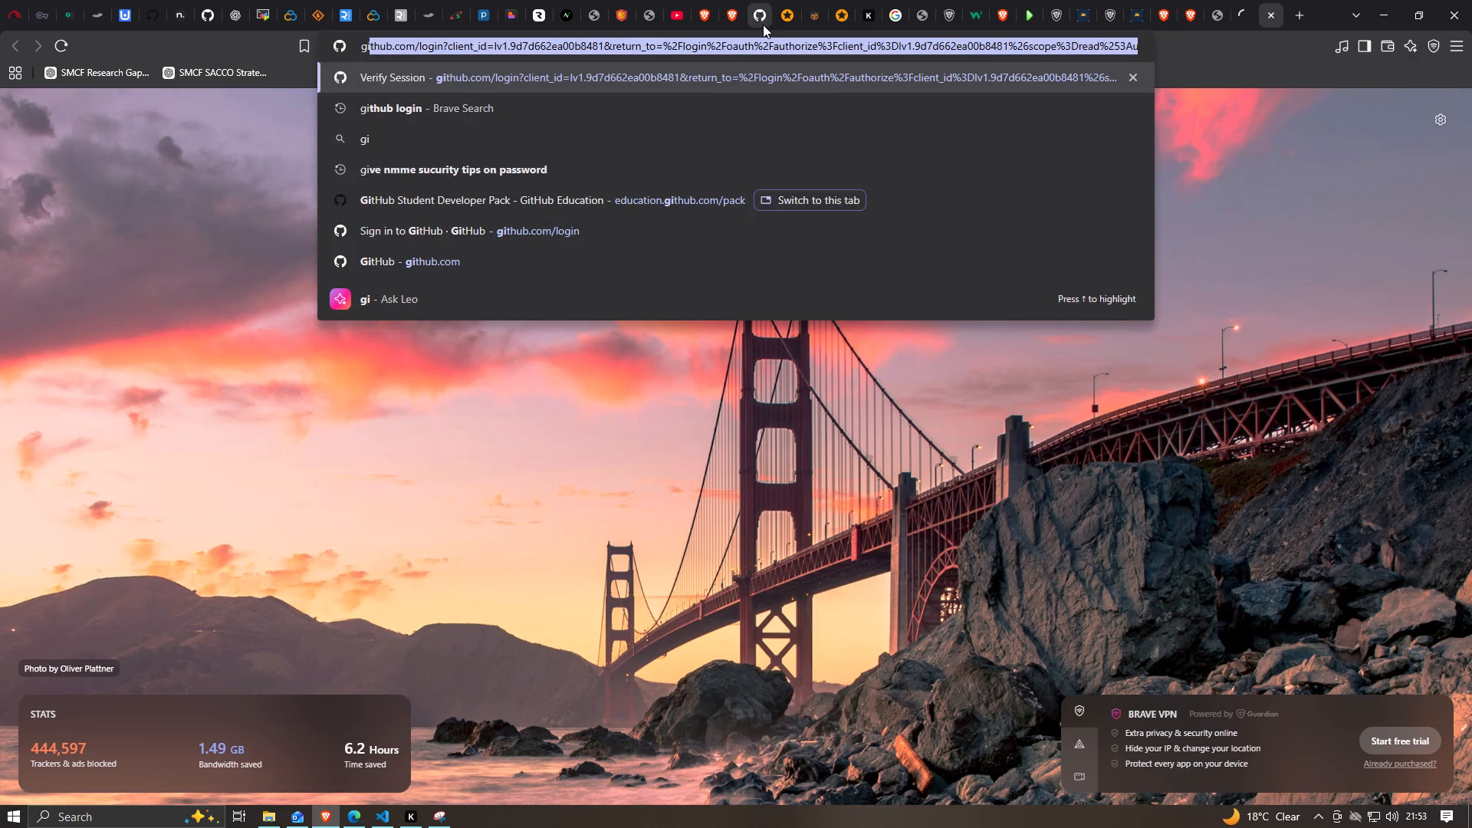
{"action": "left_click", "coordinate": [1441, 87]}
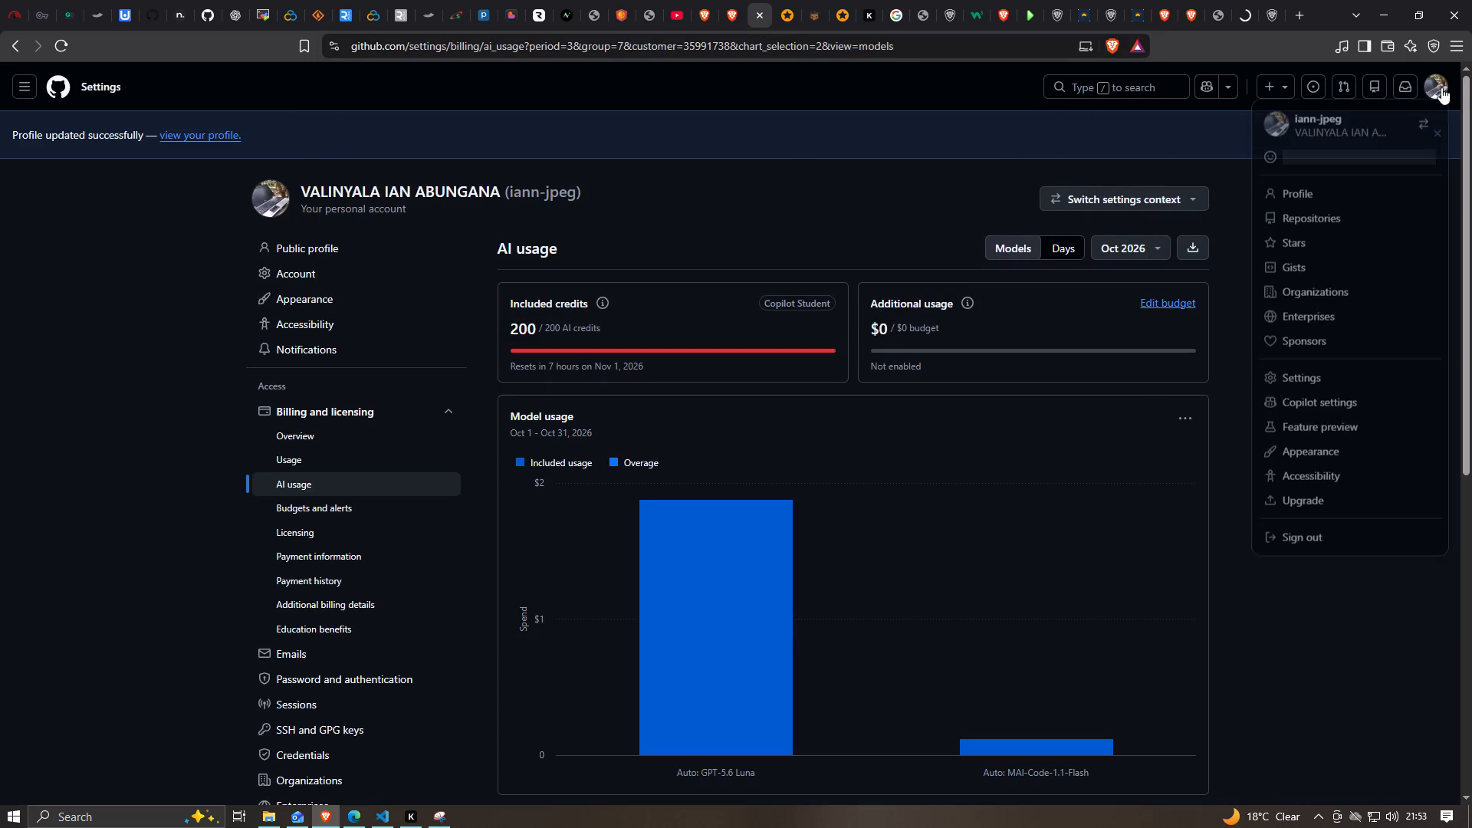
{"action": "left_click", "coordinate": [1337, 537]}
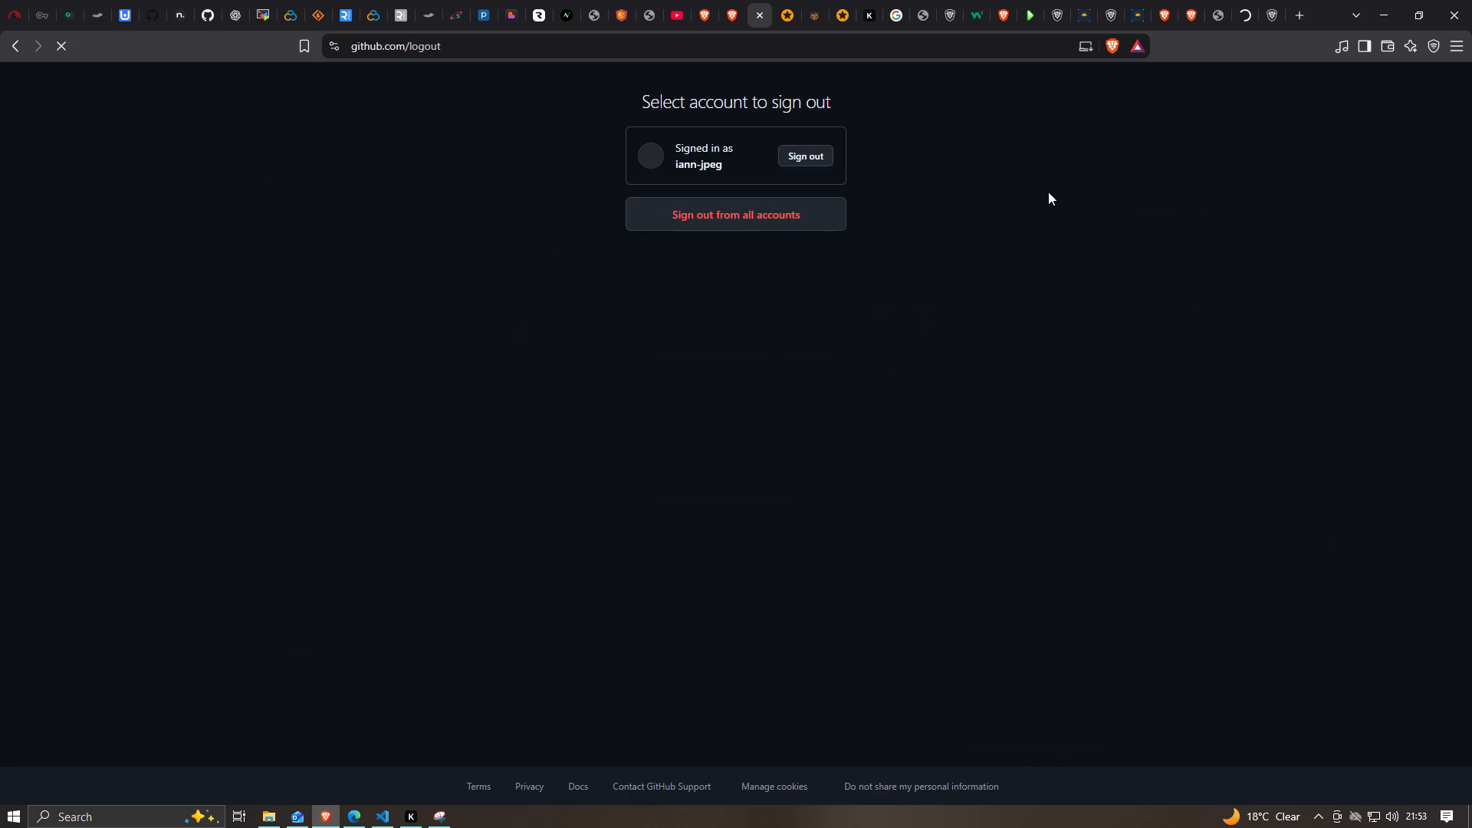
{"action": "left_click", "coordinate": [810, 147]}
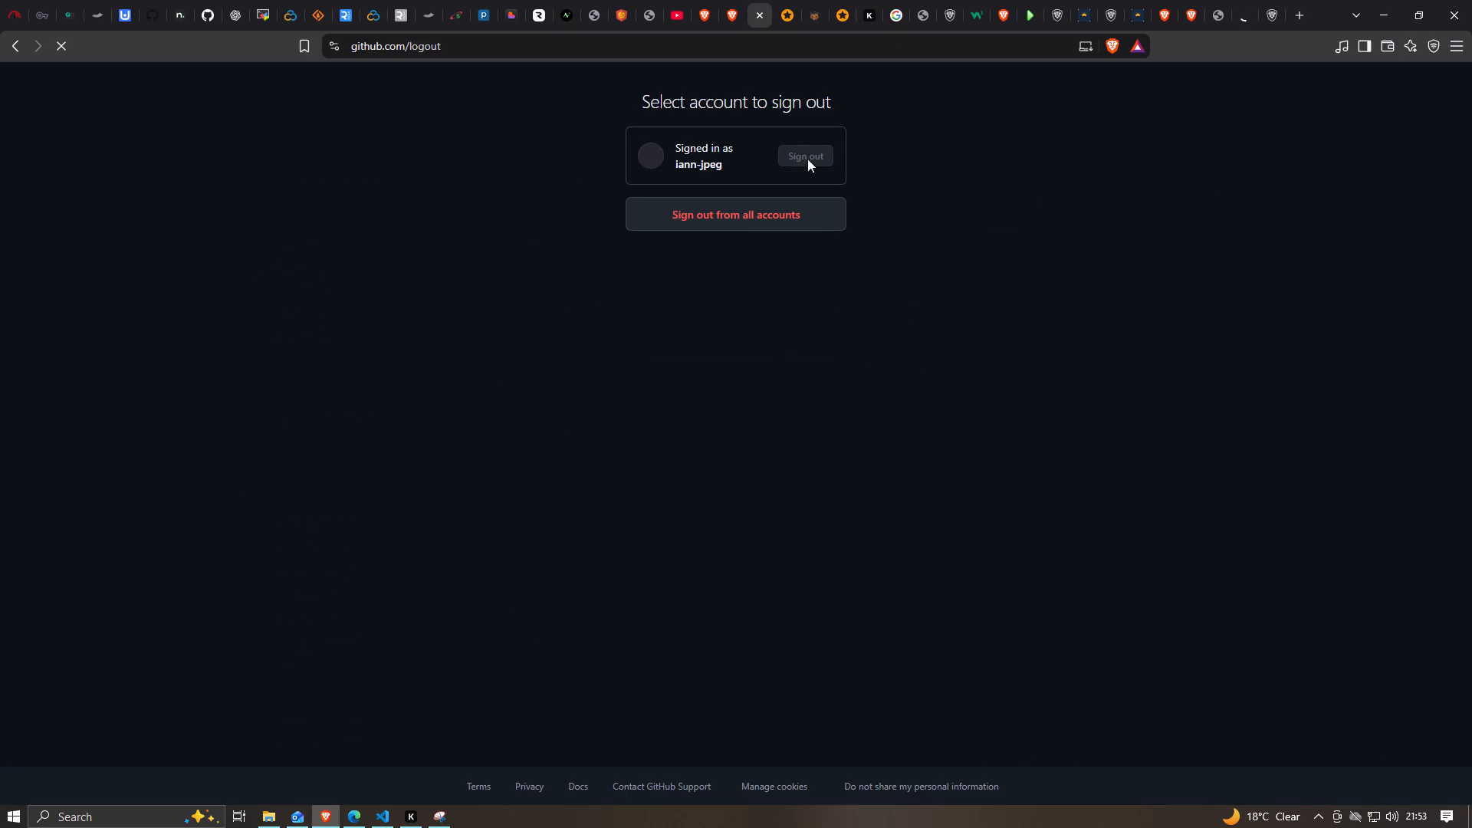
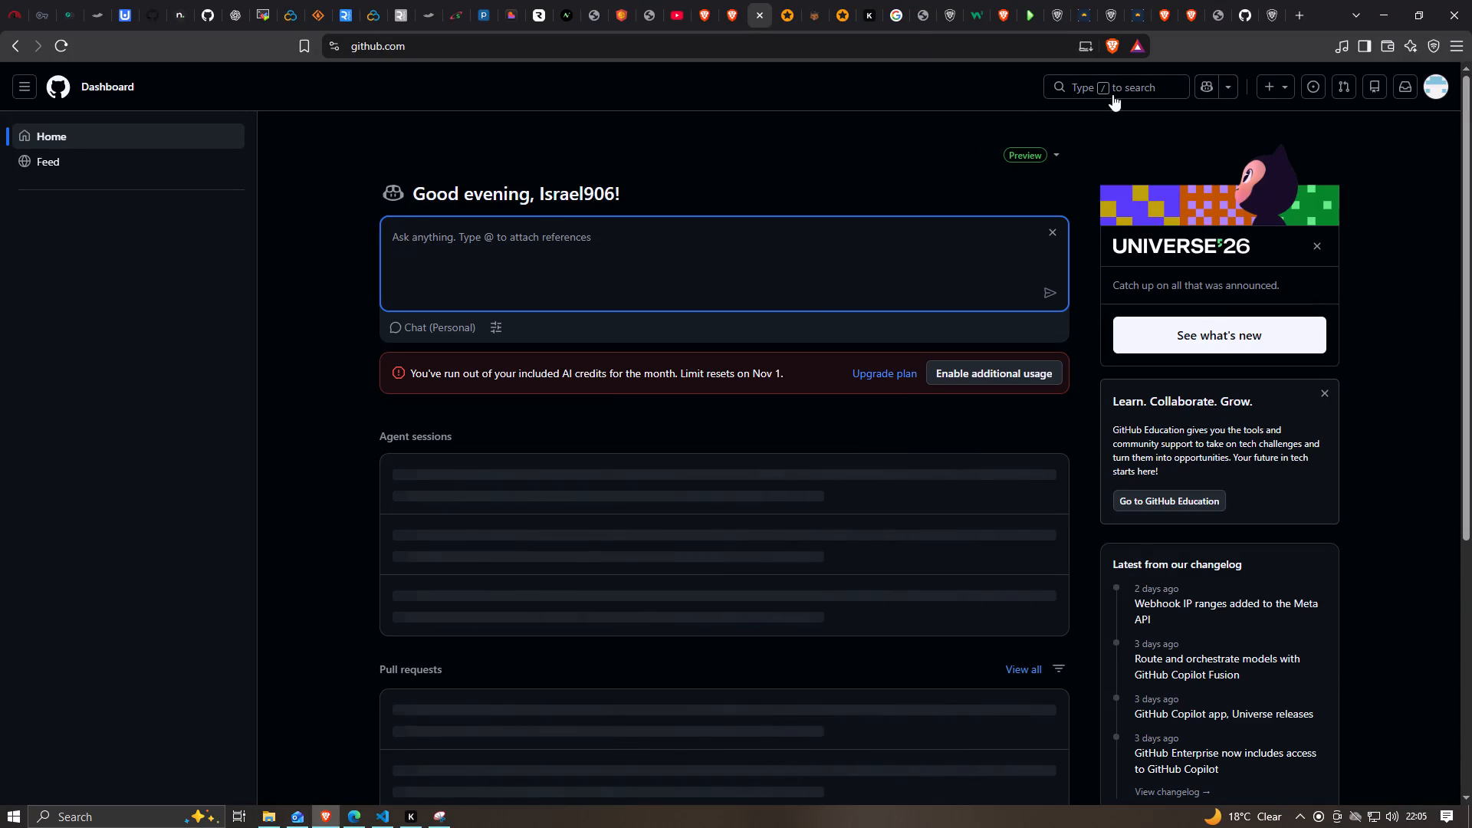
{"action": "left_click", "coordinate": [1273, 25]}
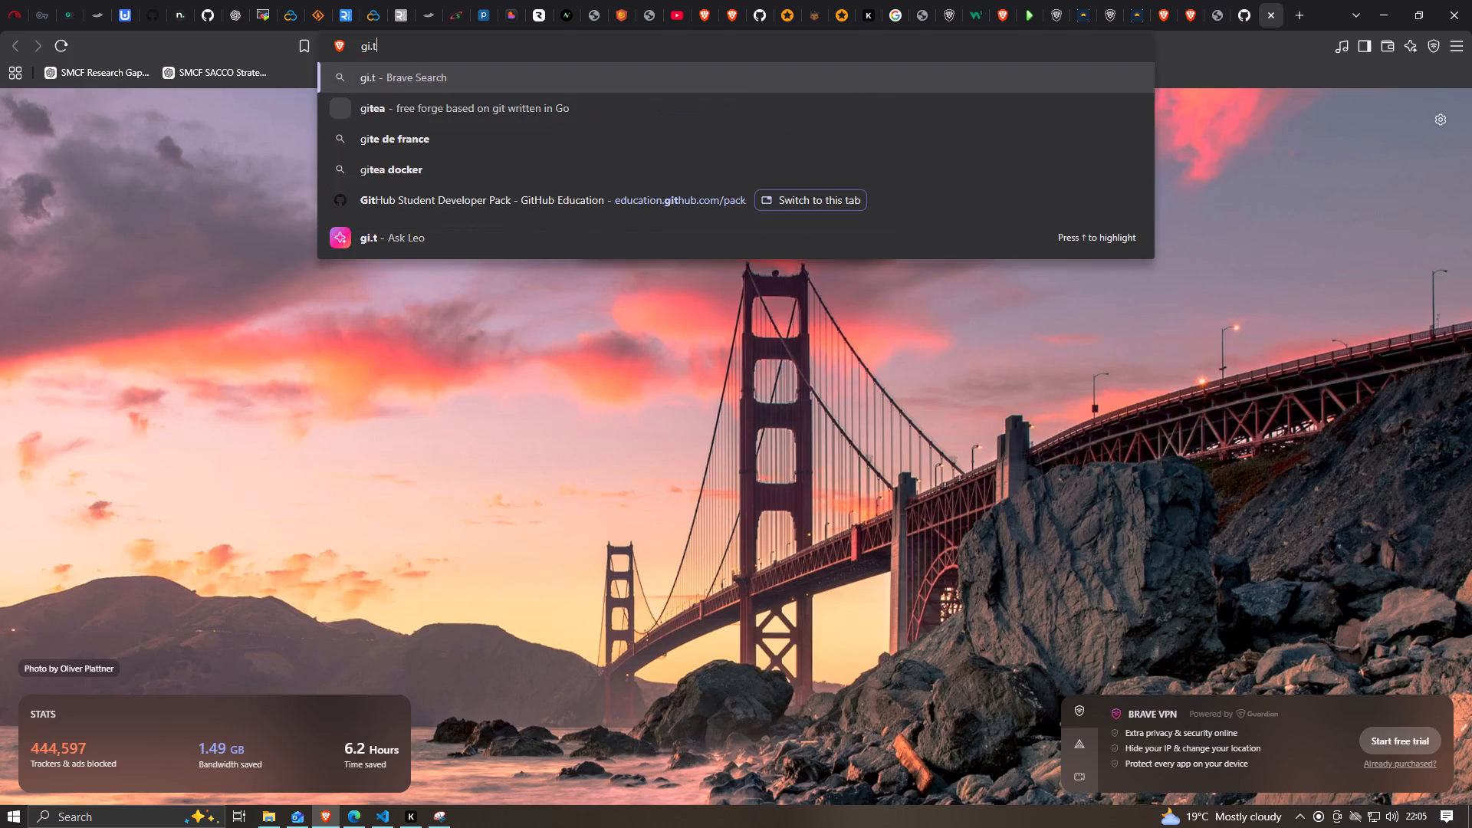
{"action": "type", "text": ".te"}
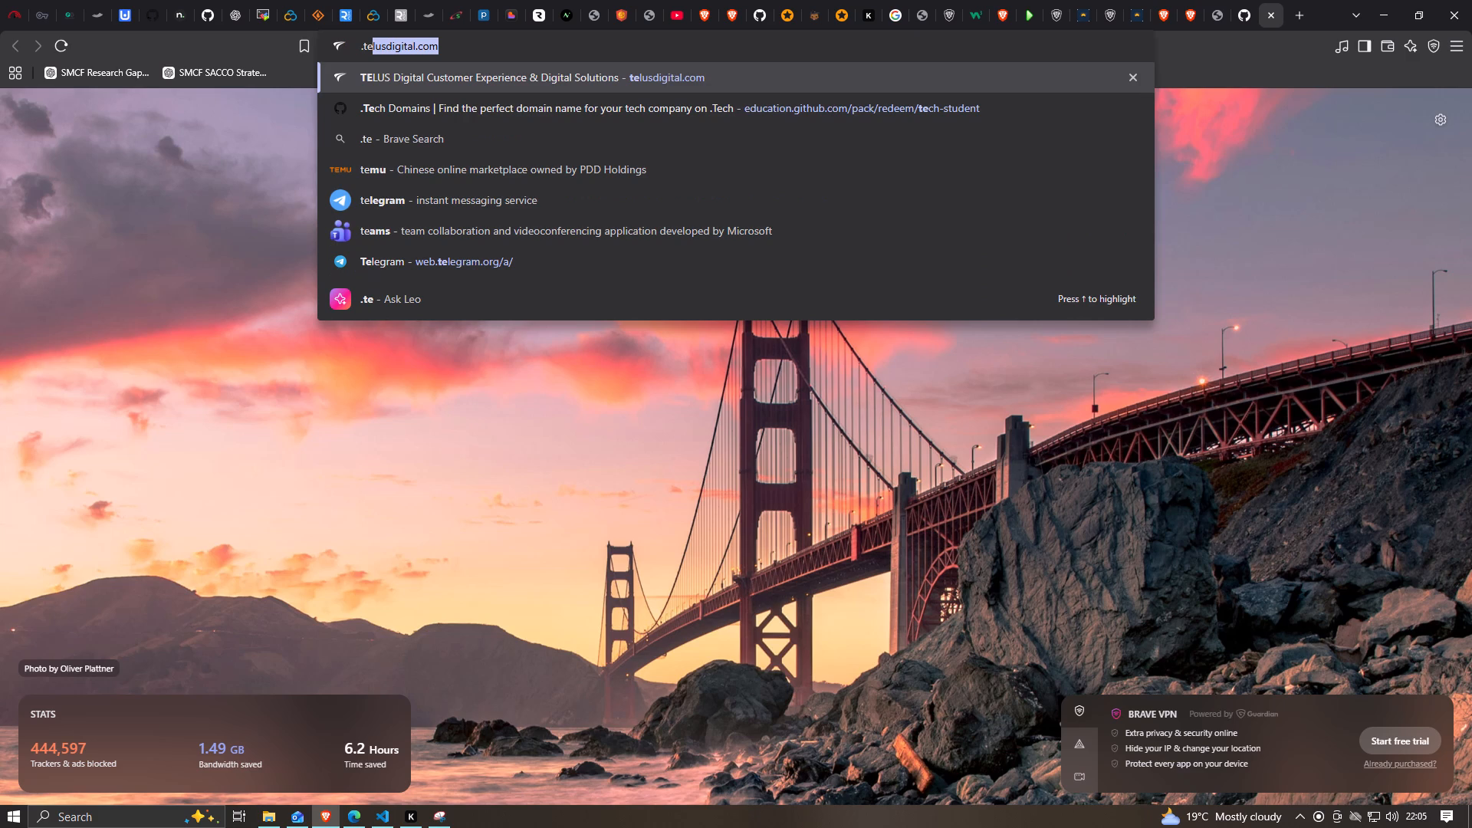
{"action": "key", "text": "Down"}
{"action": "key", "text": "Return"}
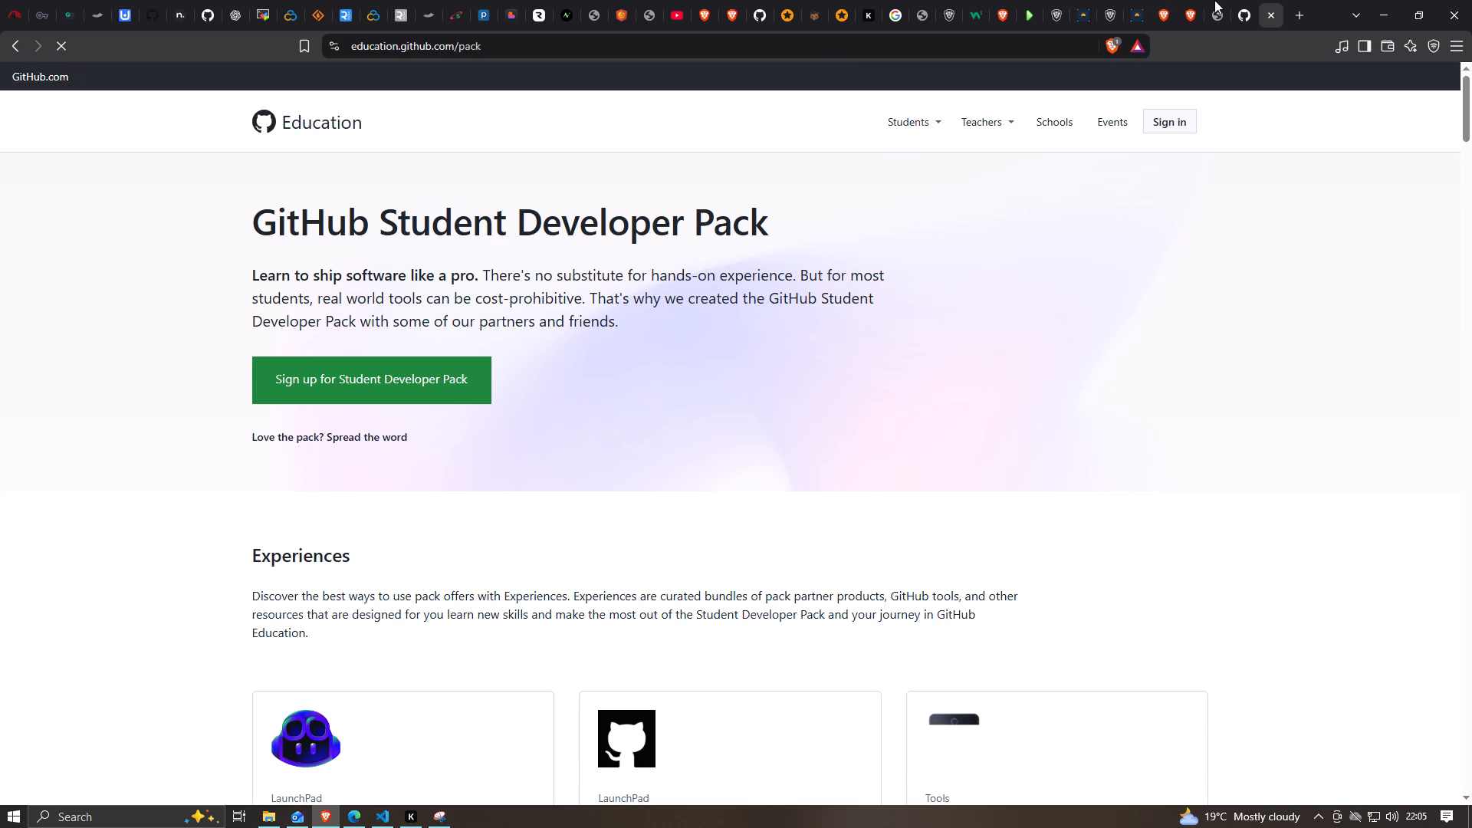
Sign in to GitHub Education from the Student Developer Pack page.
{"action": "left_click", "coordinate": [1183, 123]}
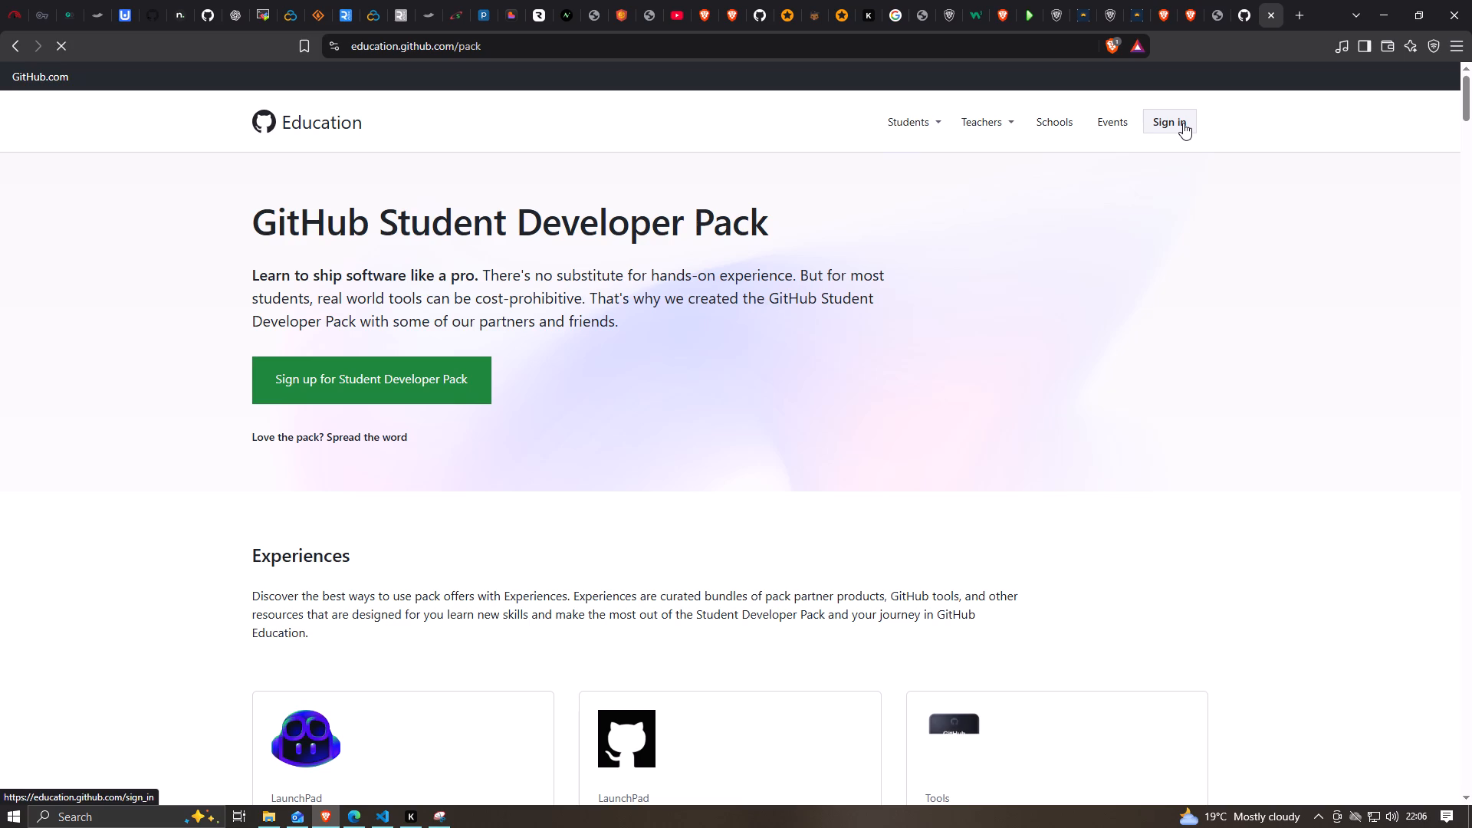
Switch to the other open GitHub Education tab and sign in there.
{"action": "left_click", "coordinate": [1239, 30]}
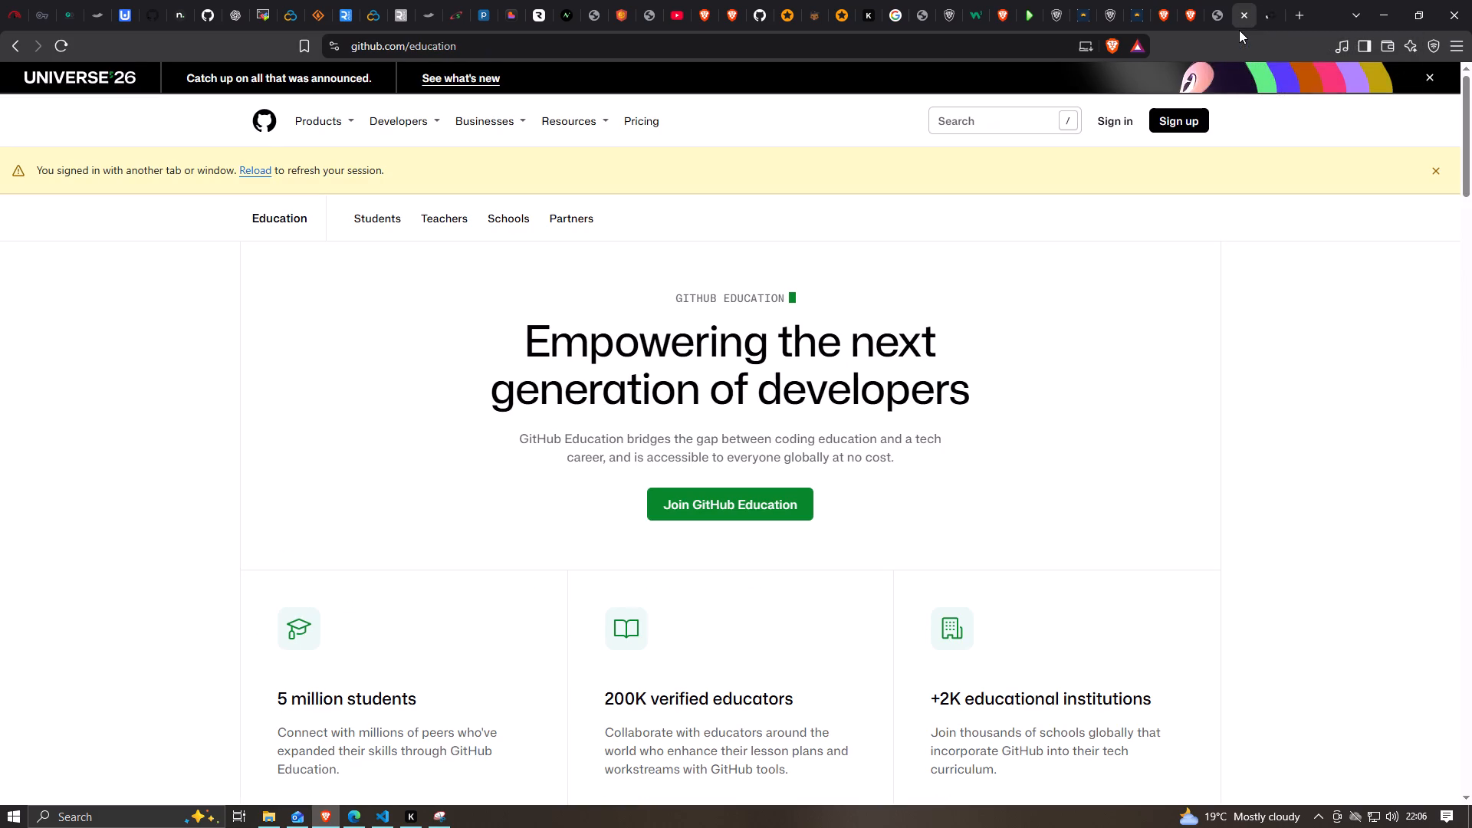
{"action": "left_click", "coordinate": [1130, 124]}
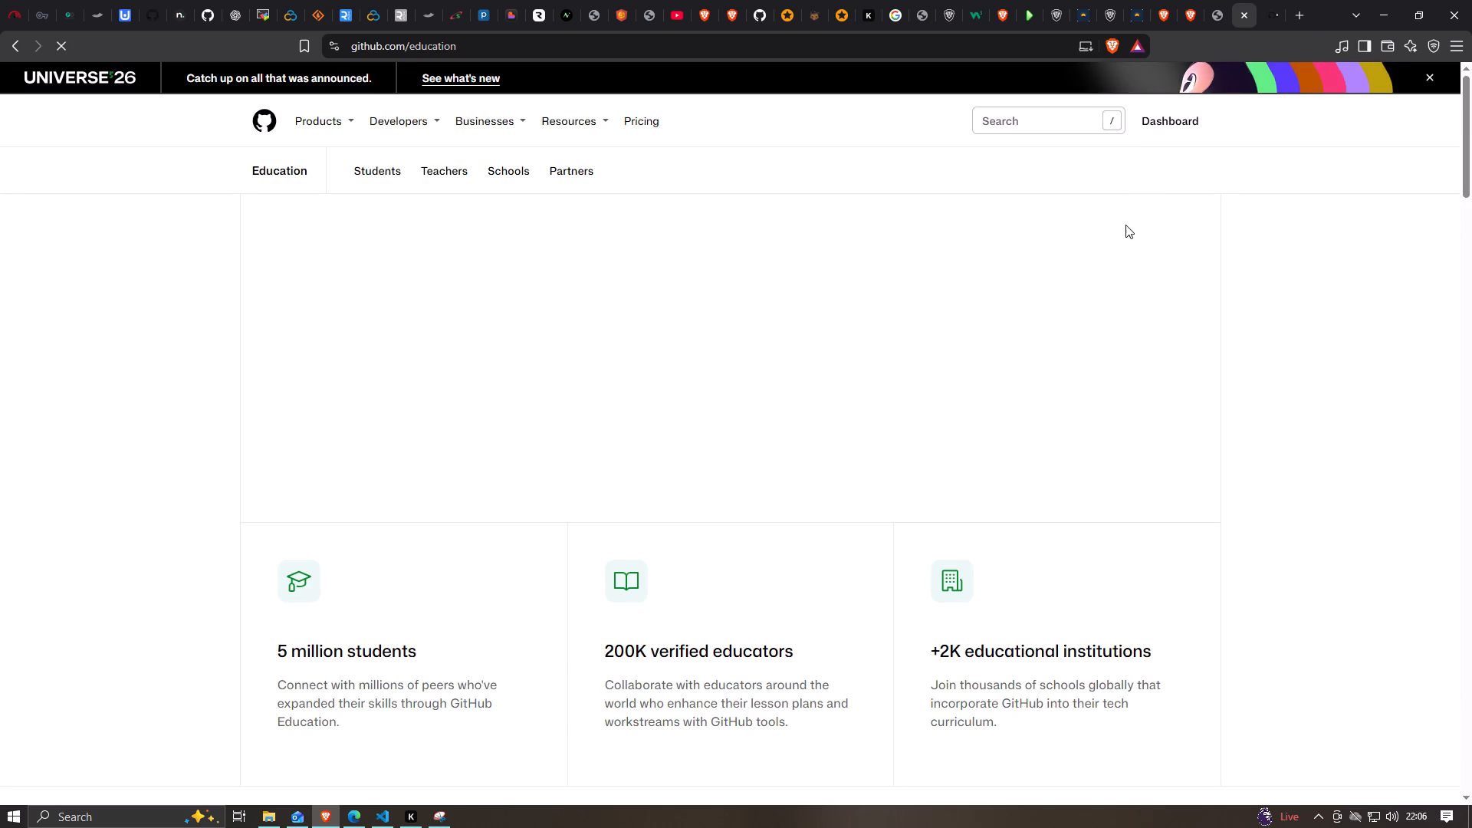
Go through Join GitHub Education to the education benefits settings and open the Student Developer Pack offers from there.
{"action": "scroll", "coordinate": [888, 387], "scroll_direction": "down", "scroll_amount": 10}
{"action": "scroll", "coordinate": [886, 390], "scroll_direction": "up", "scroll_amount": 7}
{"action": "scroll", "coordinate": [797, 274], "scroll_direction": "up", "scroll_amount": 3}
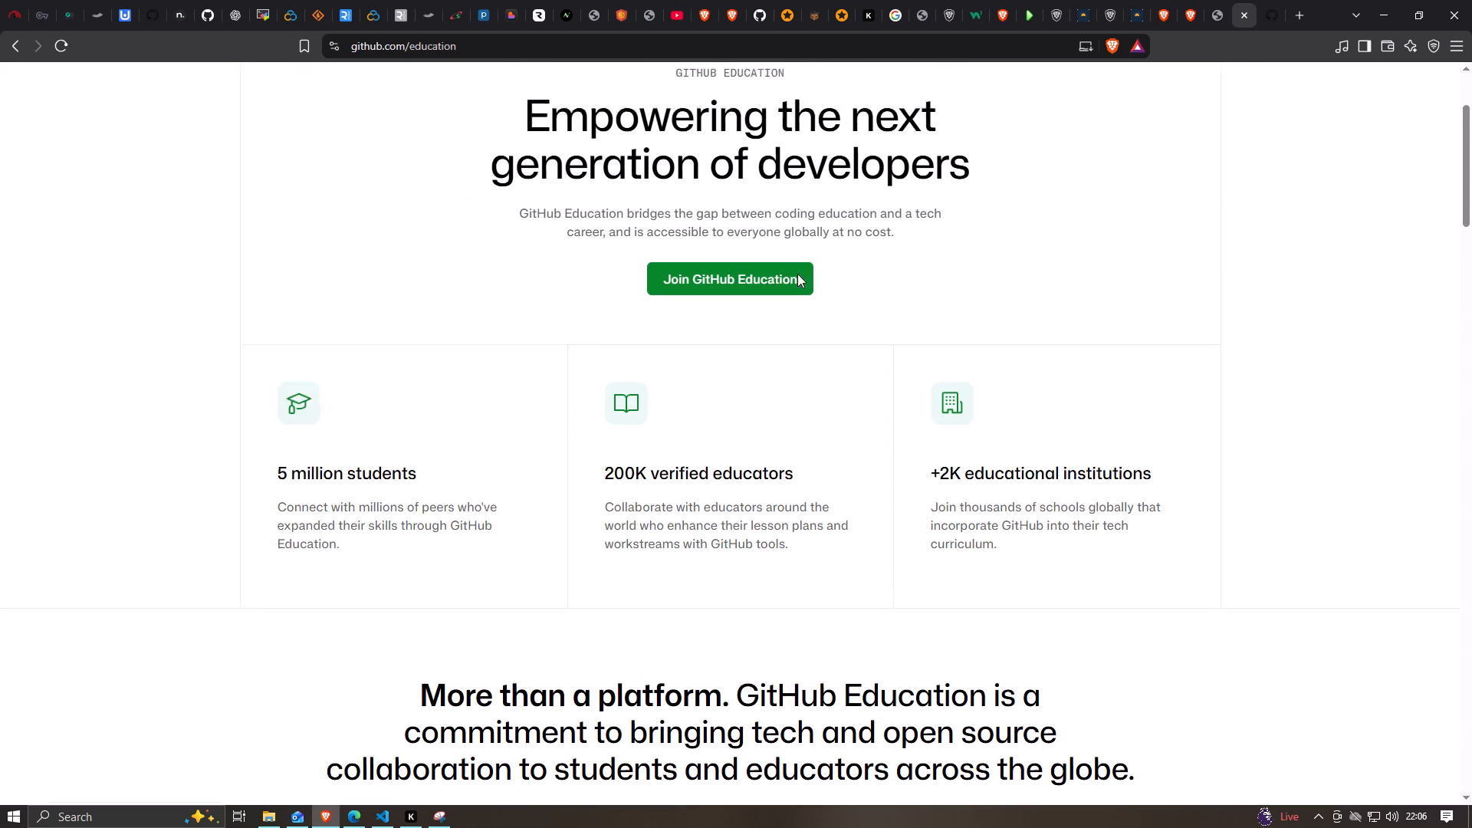
{"action": "left_click", "coordinate": [767, 459]}
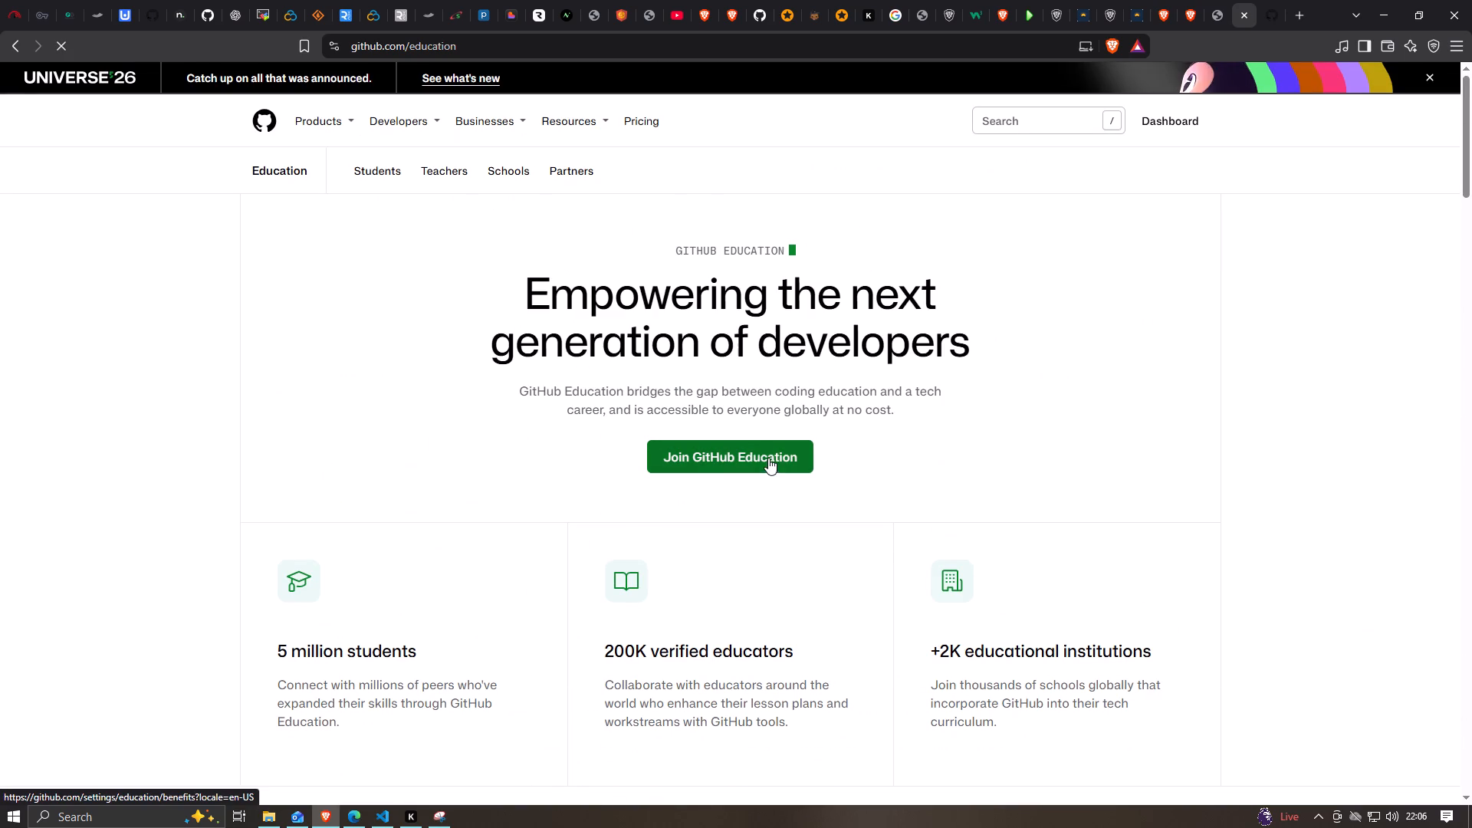
{"action": "scroll", "coordinate": [922, 433], "scroll_direction": "down", "scroll_amount": 4}
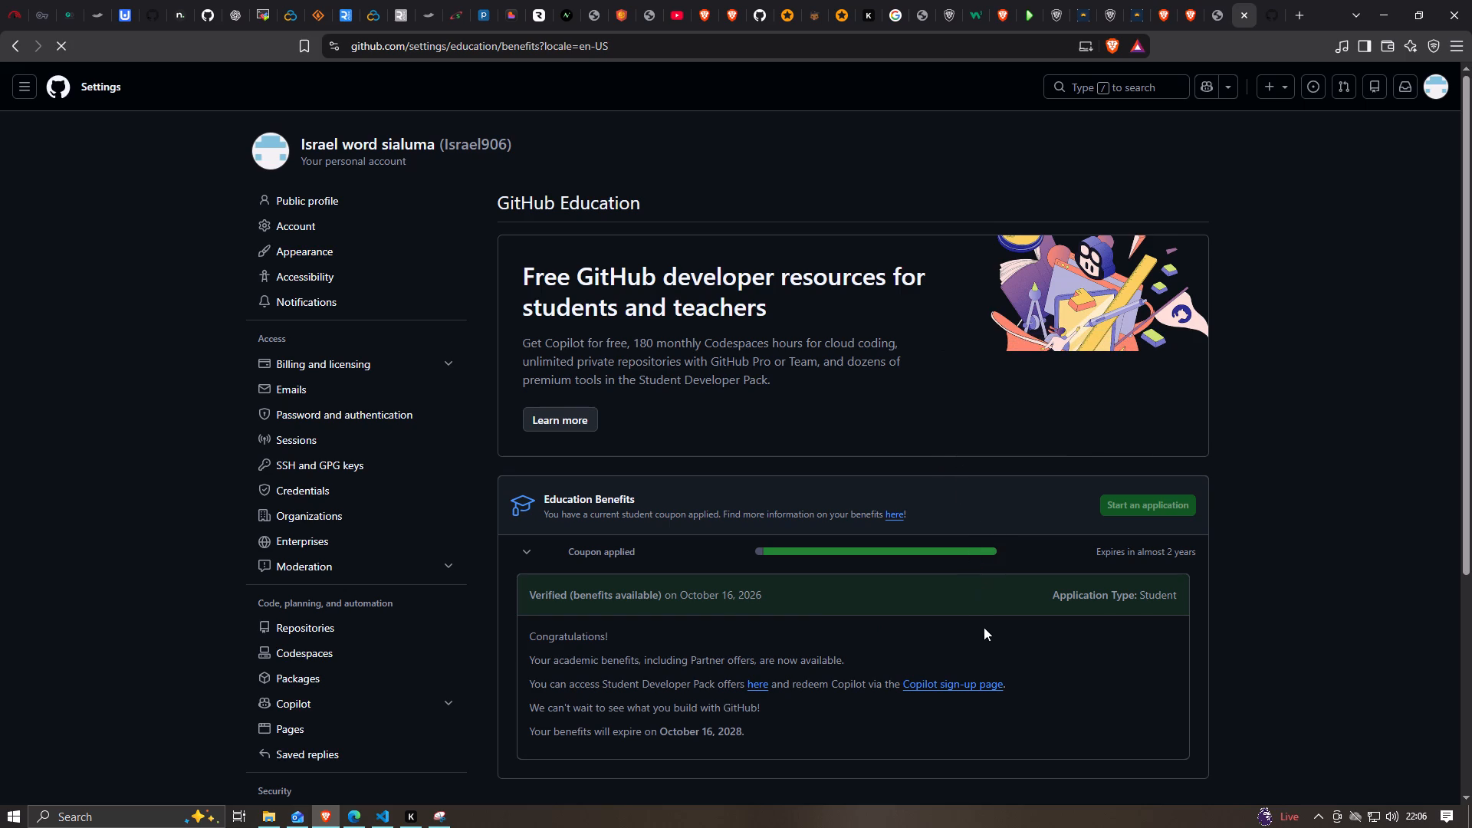
{"action": "left_click", "coordinate": [764, 688]}
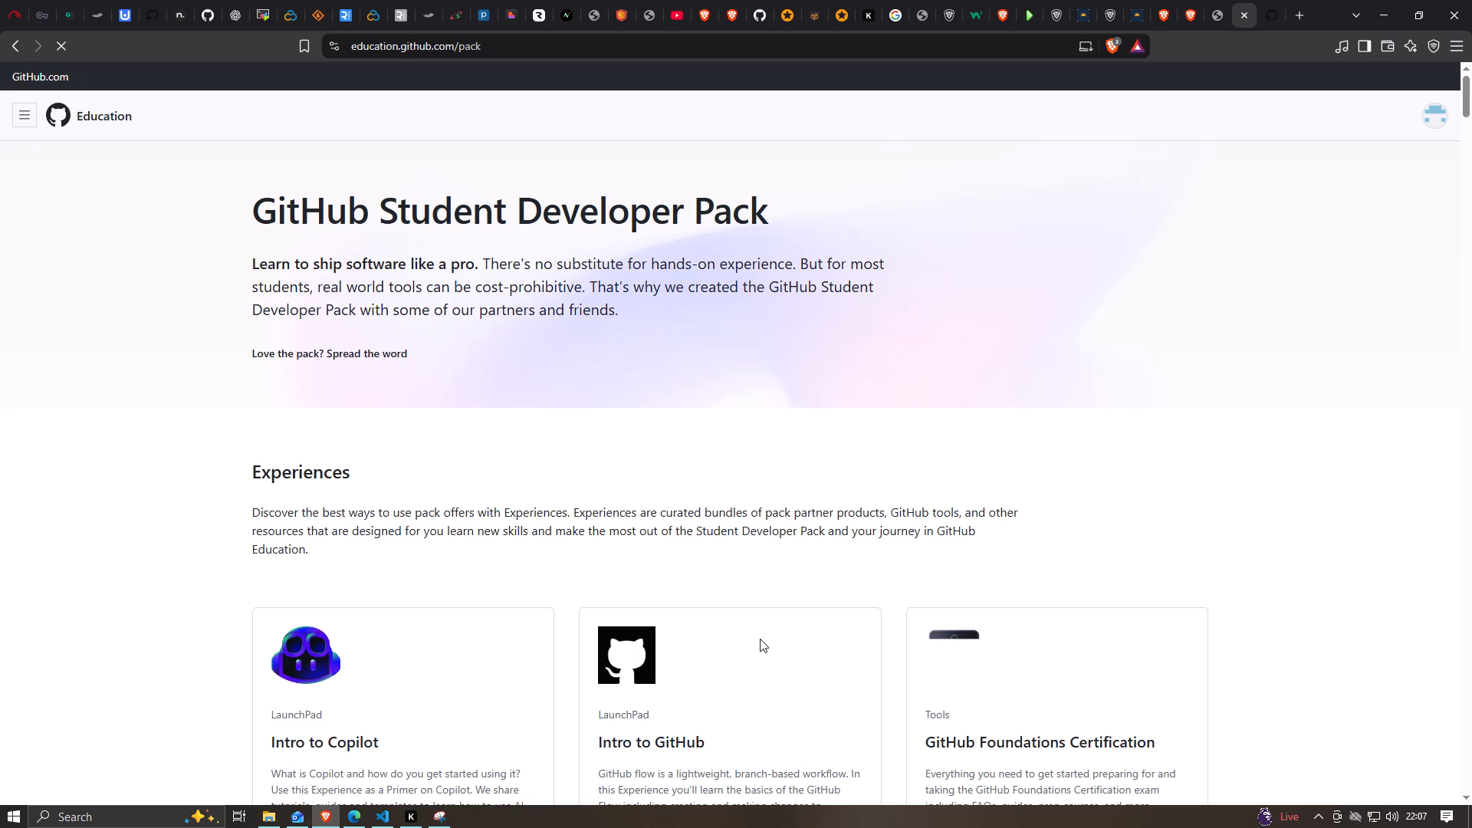
Find the .TECH domains offer in the Student Developer Pack and get access by connecting the GitHub account.
{"action": "scroll", "coordinate": [736, 636], "scroll_direction": "down", "scroll_amount": 16}
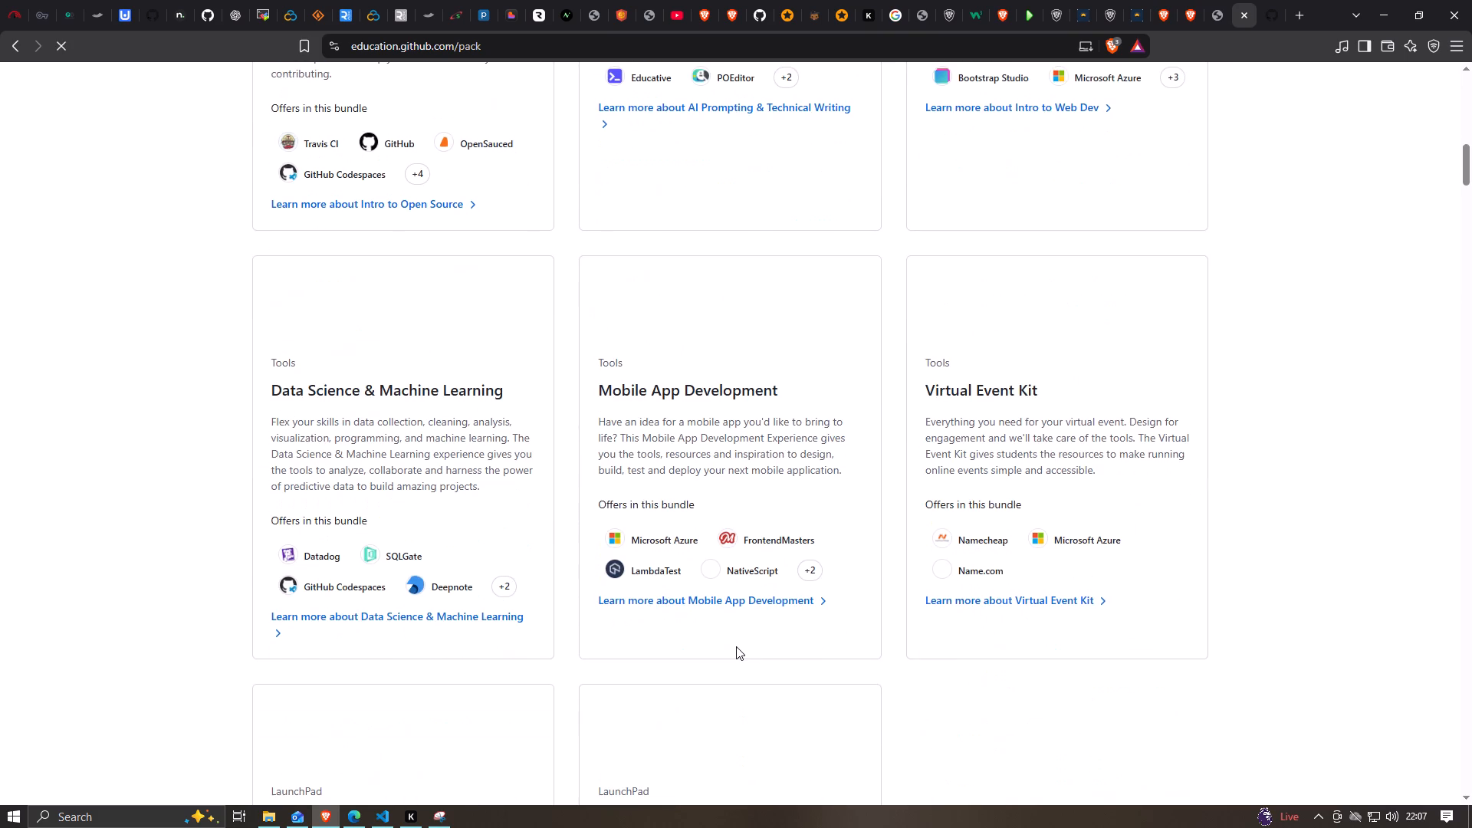
{"action": "scroll", "coordinate": [736, 646], "scroll_direction": "down", "scroll_amount": 4}
{"action": "scroll", "coordinate": [736, 646], "scroll_direction": "up", "scroll_amount": 1}
{"action": "scroll", "coordinate": [736, 646], "scroll_direction": "down", "scroll_amount": 5}
{"action": "scroll", "coordinate": [735, 646], "scroll_direction": "up", "scroll_amount": 1}
{"action": "scroll", "coordinate": [735, 646], "scroll_direction": "down", "scroll_amount": 7}
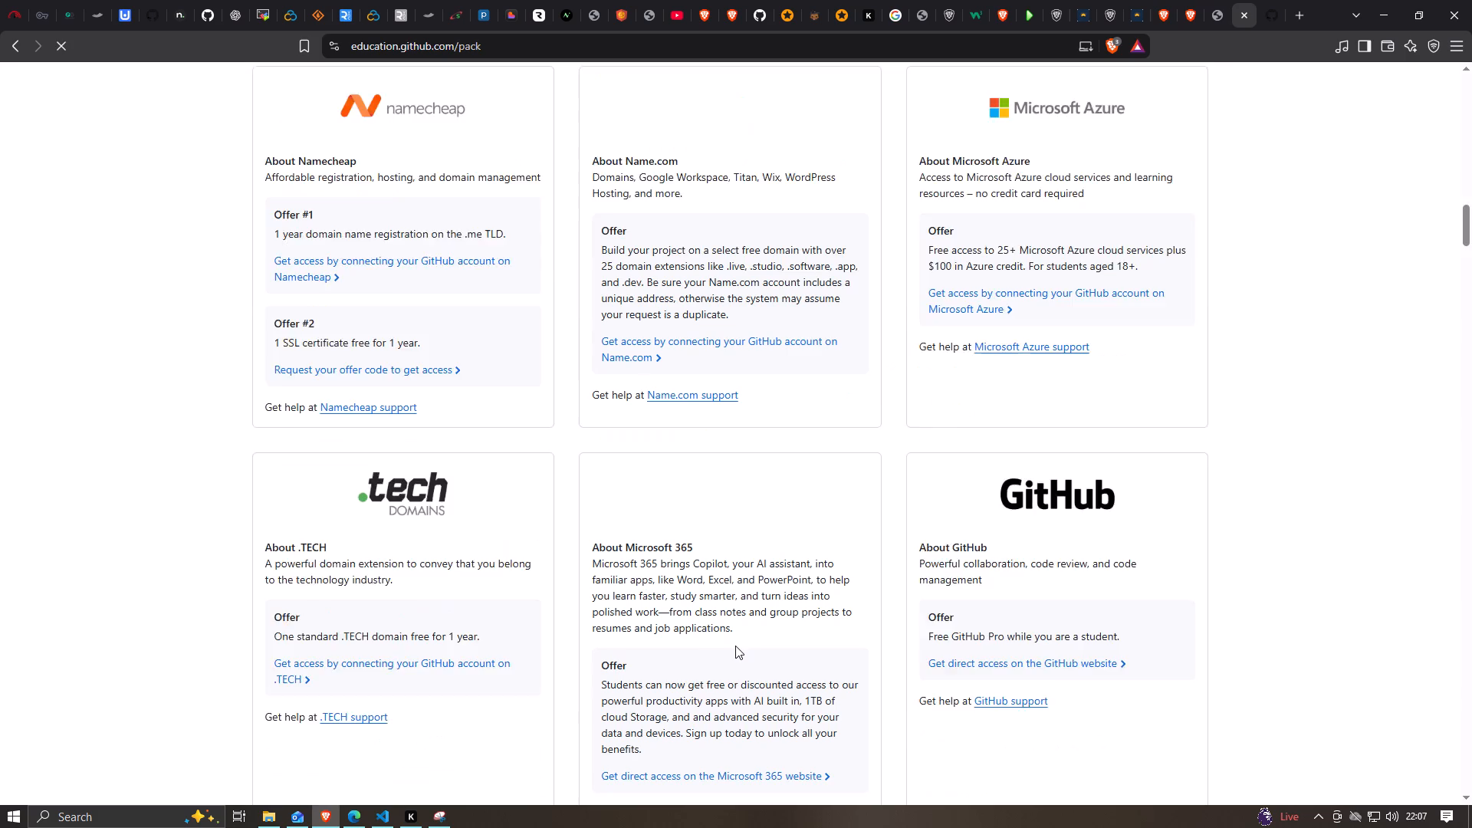
{"action": "scroll", "coordinate": [735, 646], "scroll_direction": "down", "scroll_amount": 3}
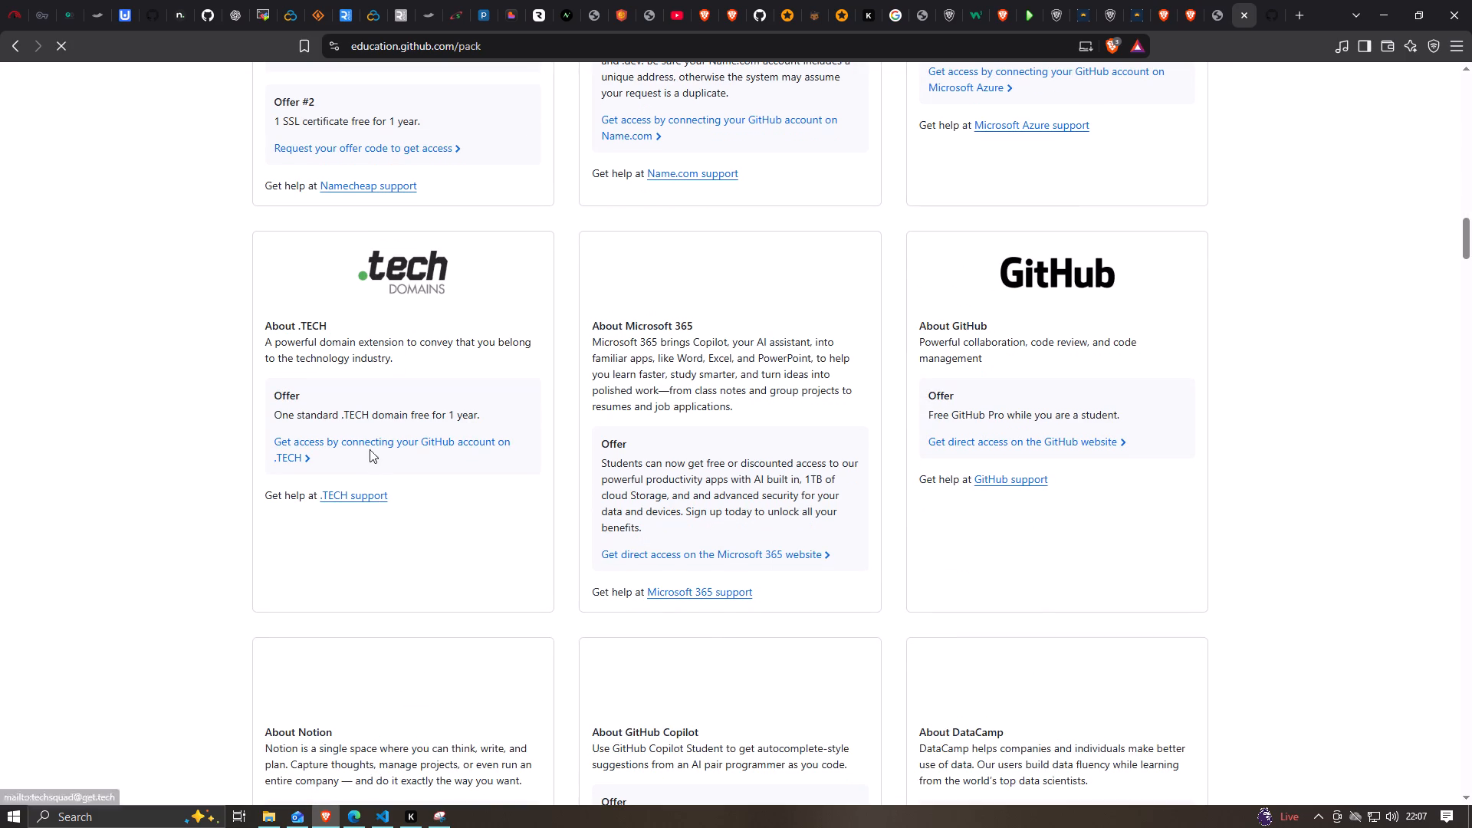
{"action": "left_click", "coordinate": [379, 442]}
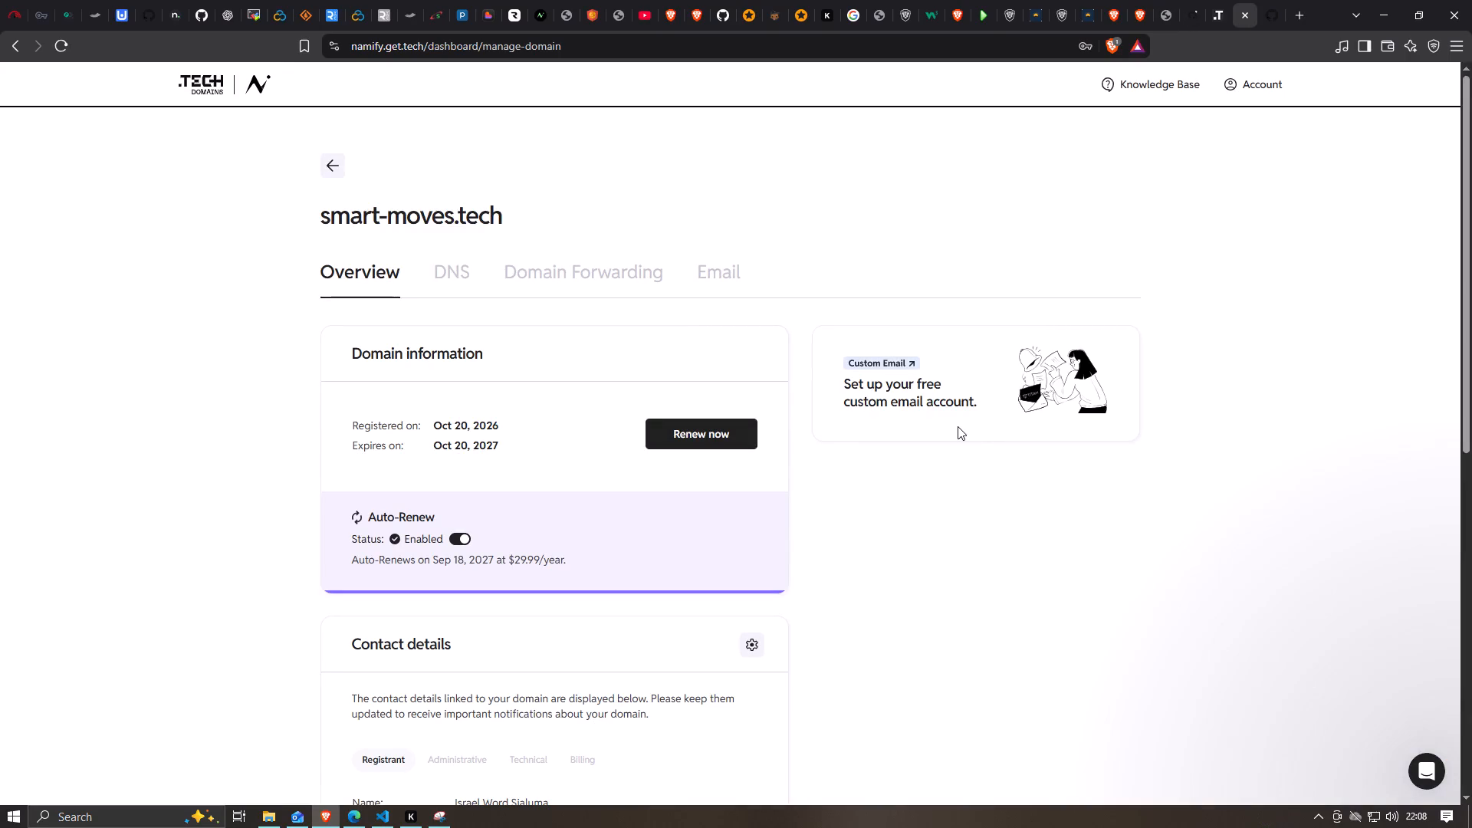
Open the DNS records of smart-moves.tech in the domain management page and expand the TXT records.
{"action": "scroll", "coordinate": [598, 552], "scroll_direction": "down", "scroll_amount": 5}
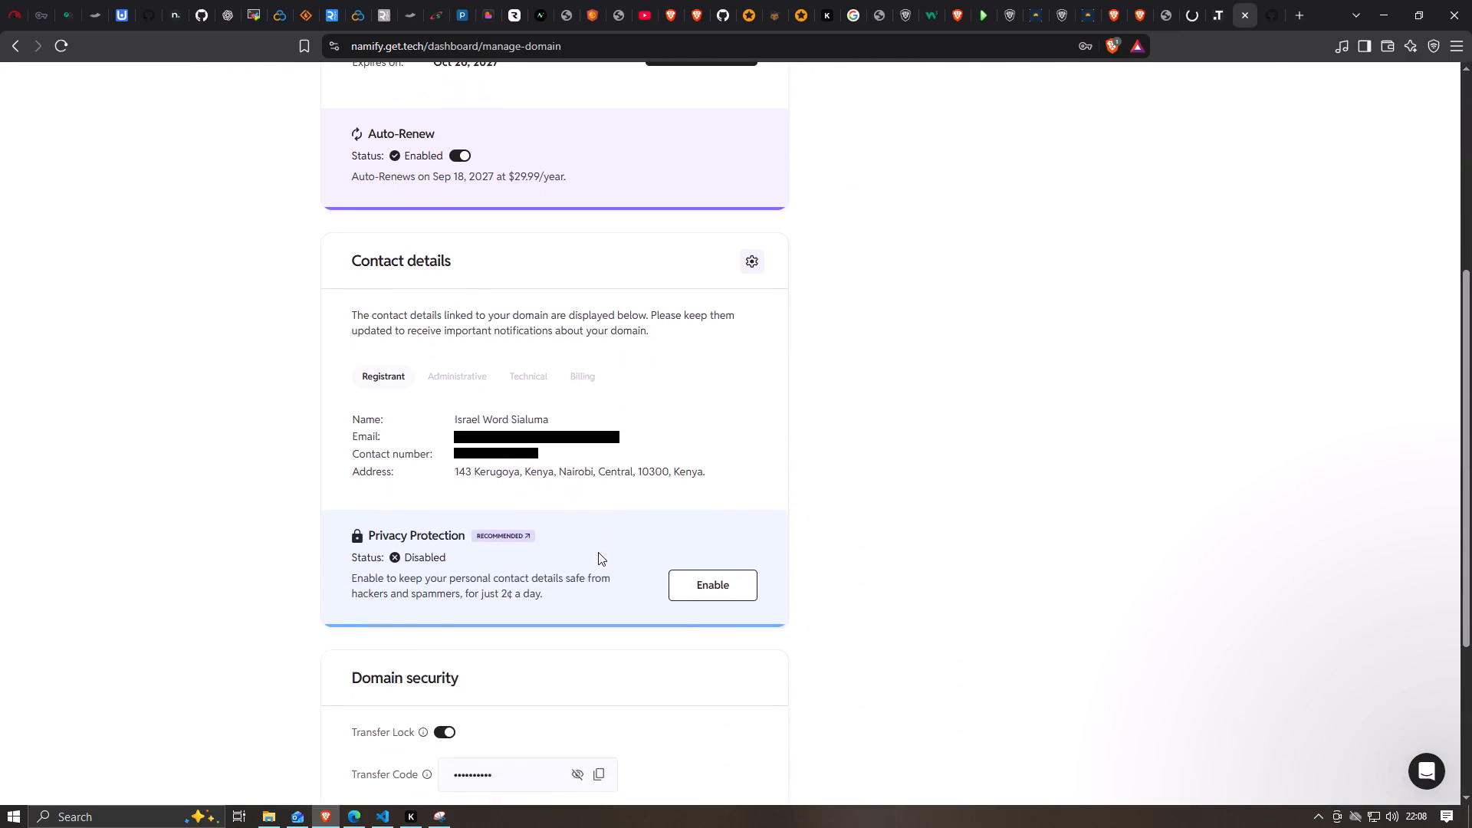
{"action": "scroll", "coordinate": [599, 552], "scroll_direction": "down", "scroll_amount": 1}
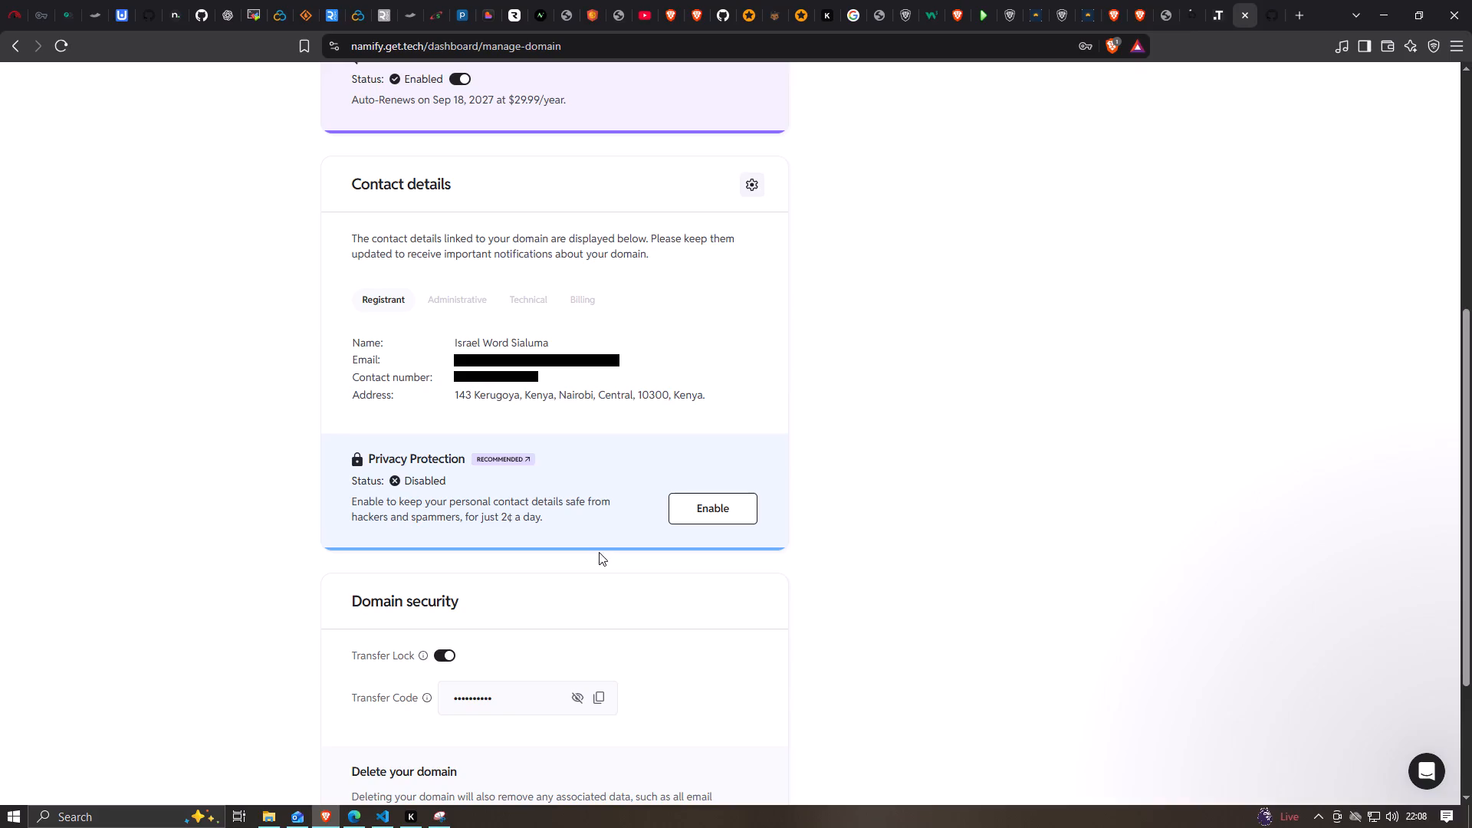
{"action": "scroll", "coordinate": [554, 526], "scroll_direction": "down", "scroll_amount": 1}
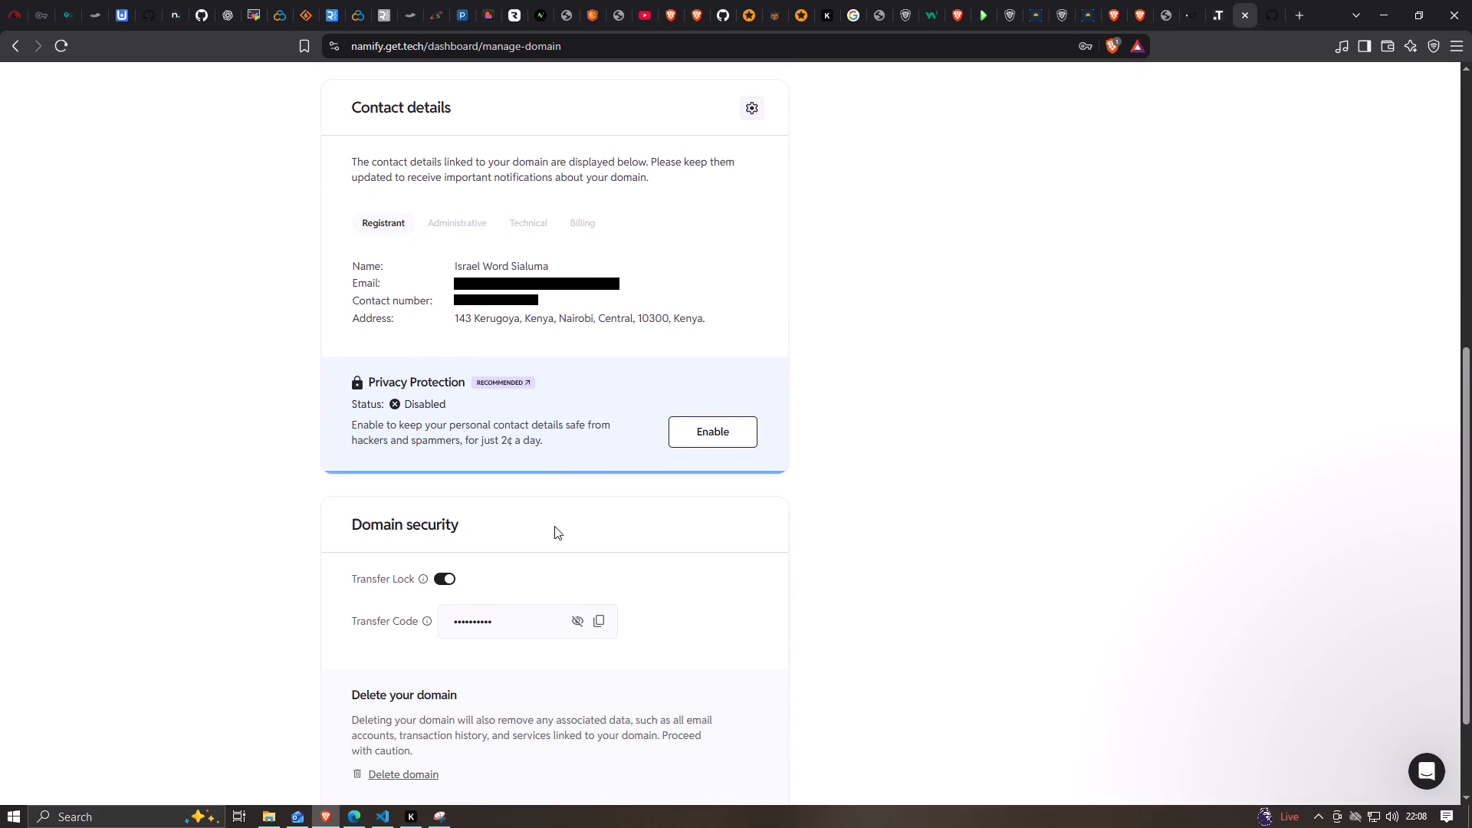
{"action": "scroll", "coordinate": [554, 526], "scroll_direction": "down", "scroll_amount": 5}
{"action": "scroll", "coordinate": [554, 526], "scroll_direction": "up", "scroll_amount": 6}
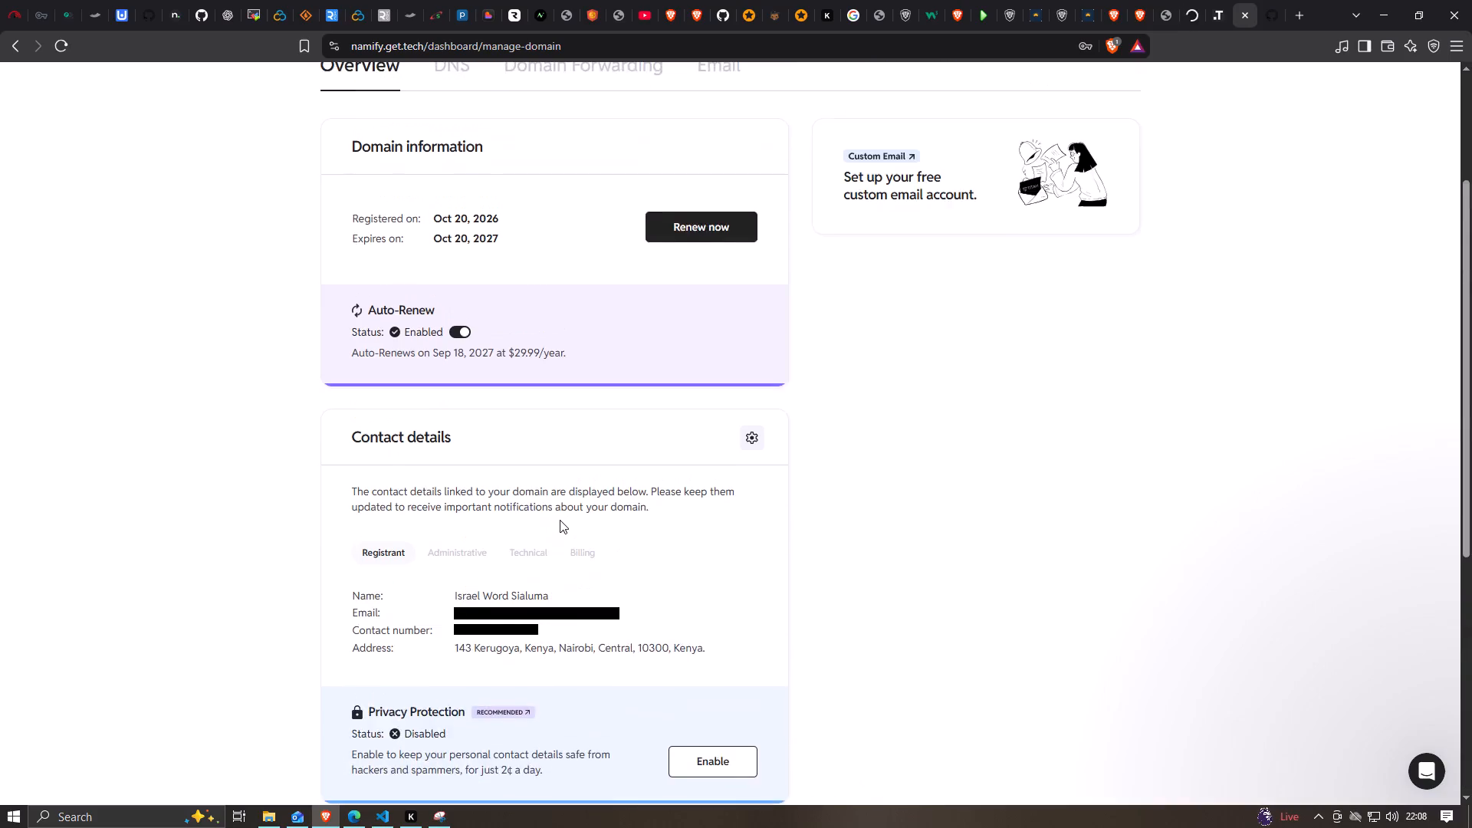
{"action": "scroll", "coordinate": [560, 519], "scroll_direction": "up", "scroll_amount": 4}
{"action": "left_click", "coordinate": [465, 280]}
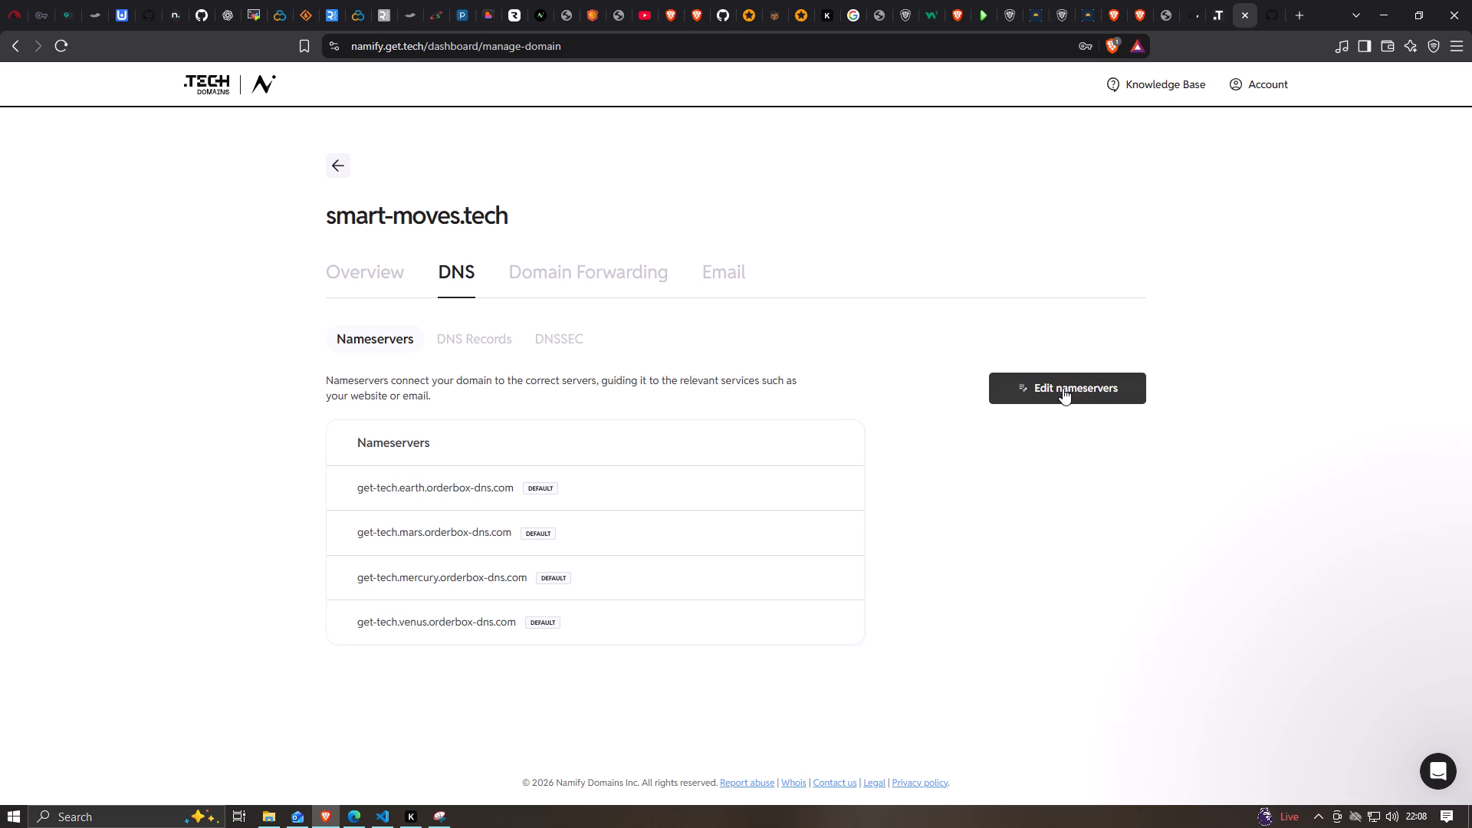
{"action": "left_click", "coordinate": [494, 340]}
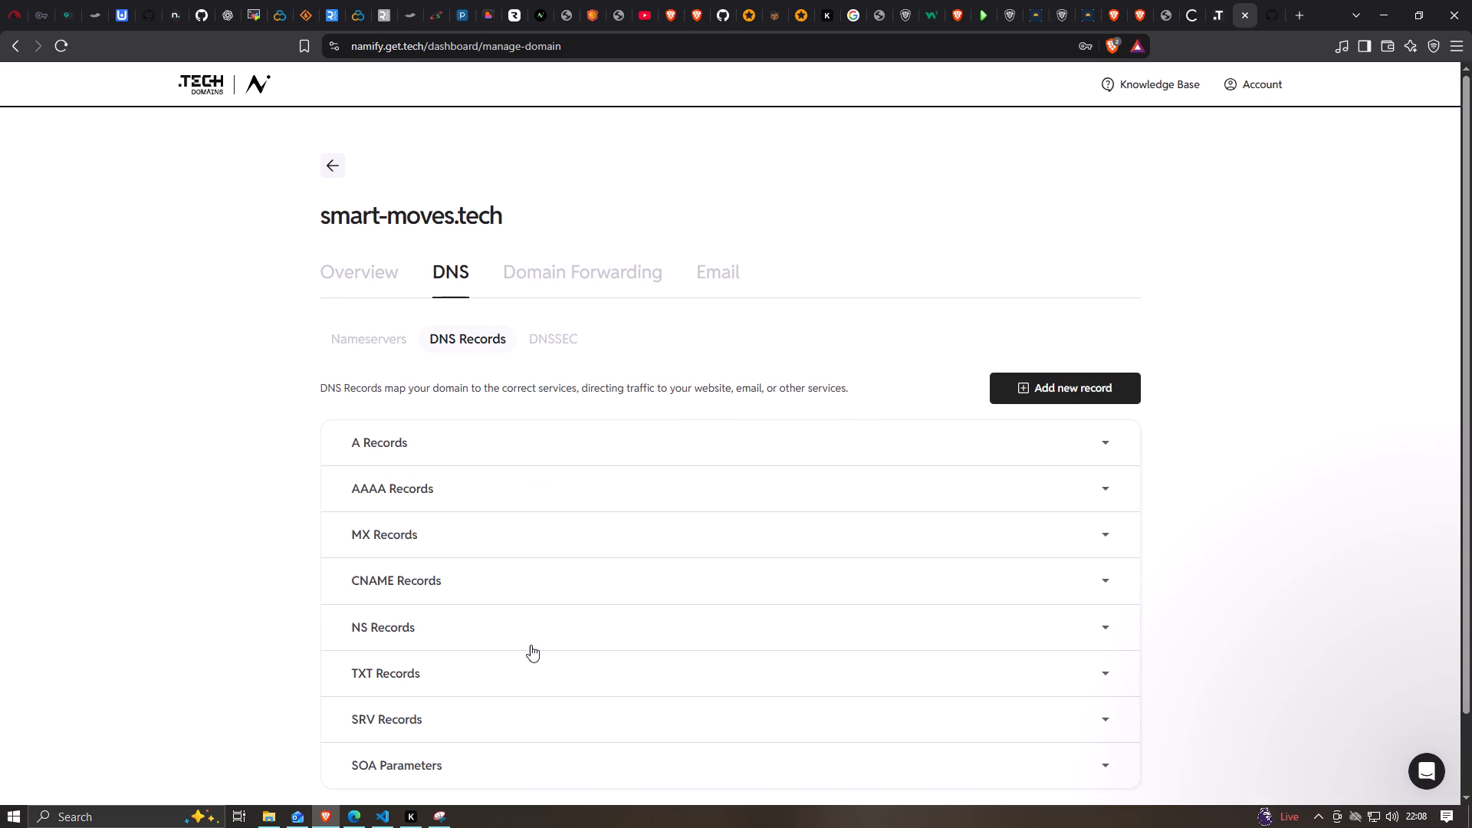
{"action": "left_click", "coordinate": [716, 669]}
Start a new DNS record for smart-moves.tech with the record type TXT.
{"action": "left_click", "coordinate": [1069, 379]}
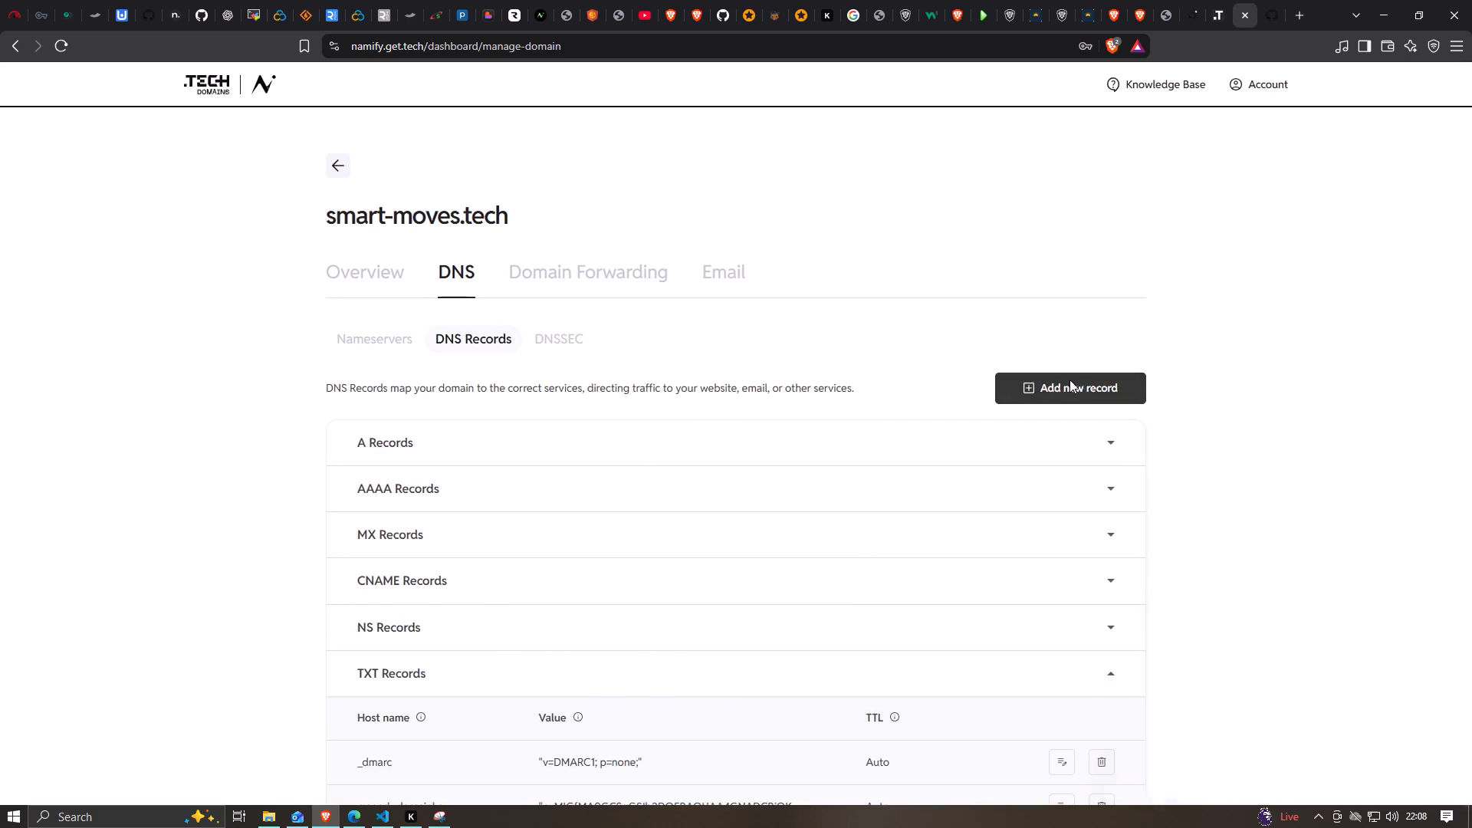
{"action": "left_click", "coordinate": [743, 326]}
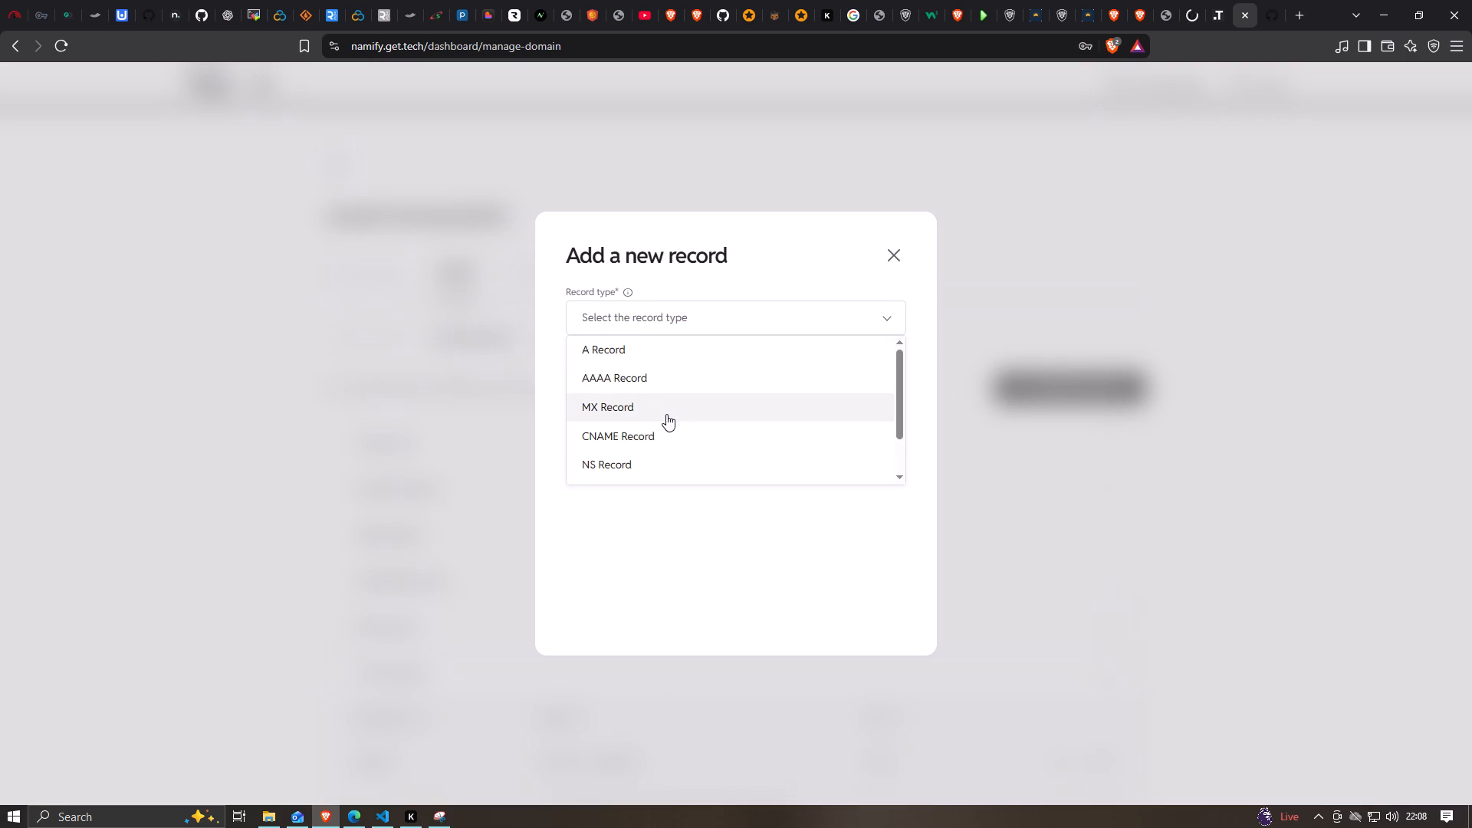
{"action": "scroll", "coordinate": [673, 442], "scroll_direction": "down", "scroll_amount": 2}
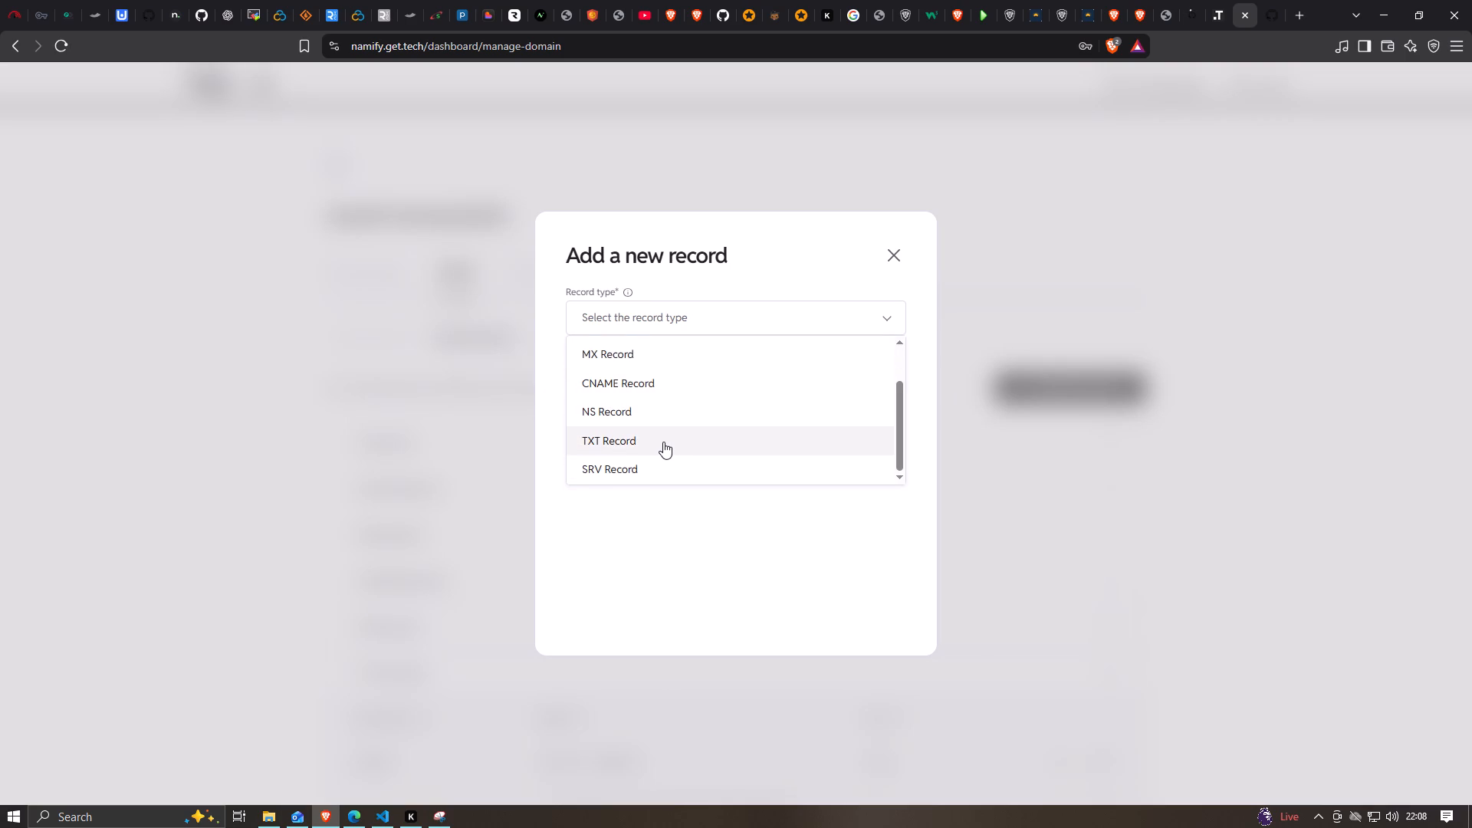
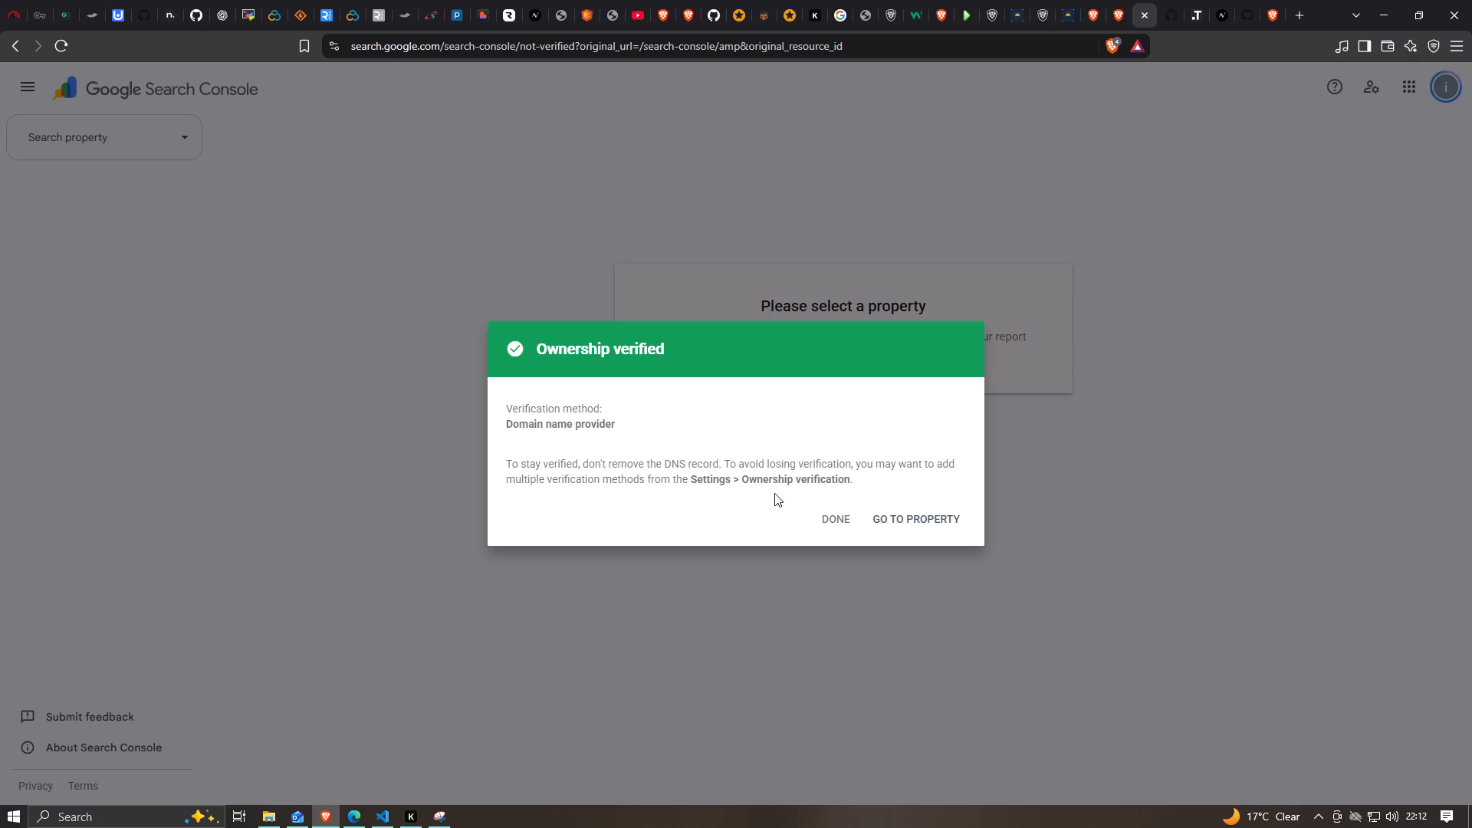
Go to the verified smart-moves.tech property and look through the Performance, Indexing, Experience and Enhancements sections of its overview.
{"action": "left_click", "coordinate": [902, 523]}
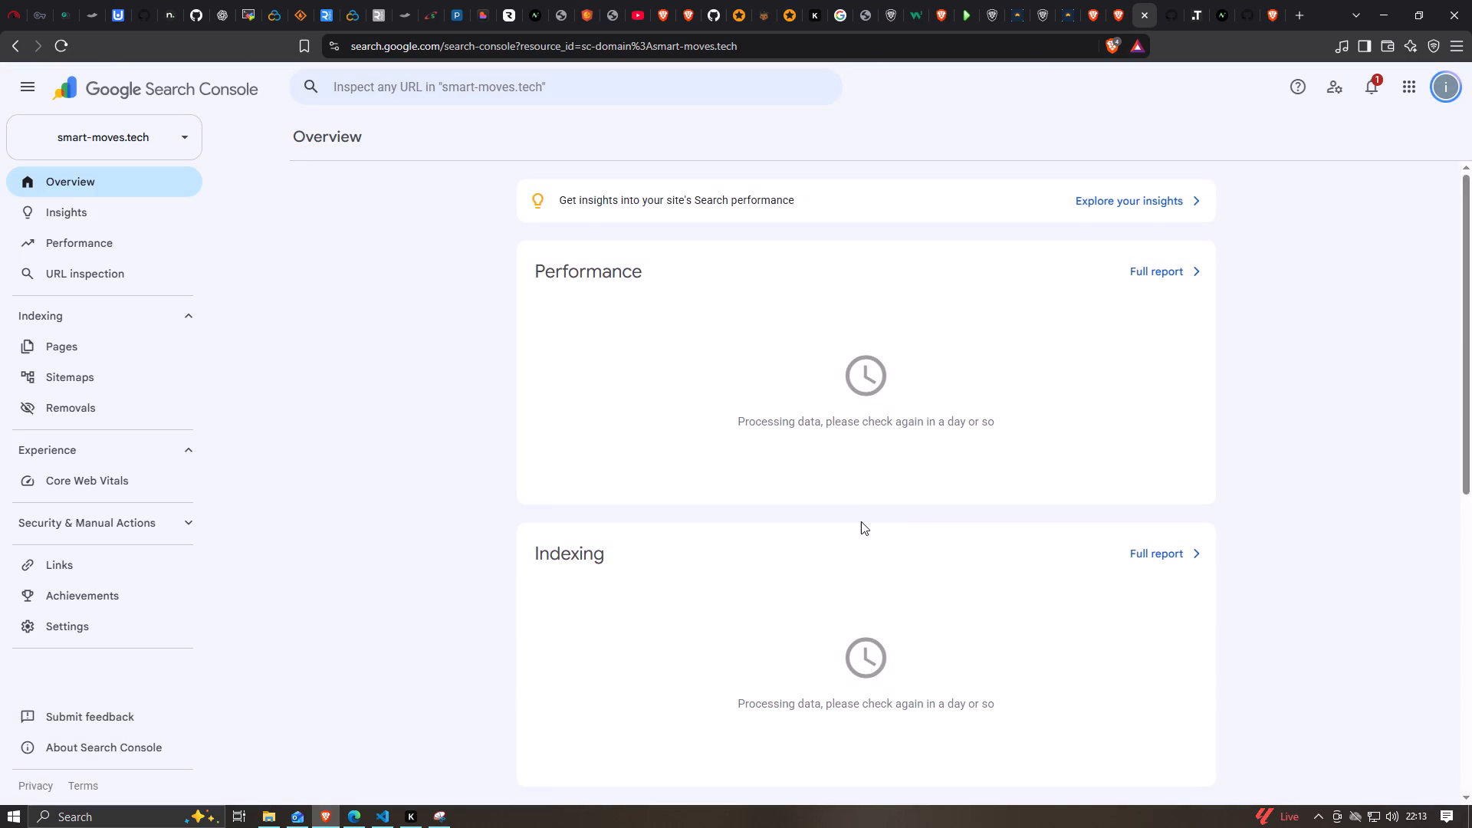
{"action": "scroll", "coordinate": [763, 549], "scroll_direction": "down", "scroll_amount": 7}
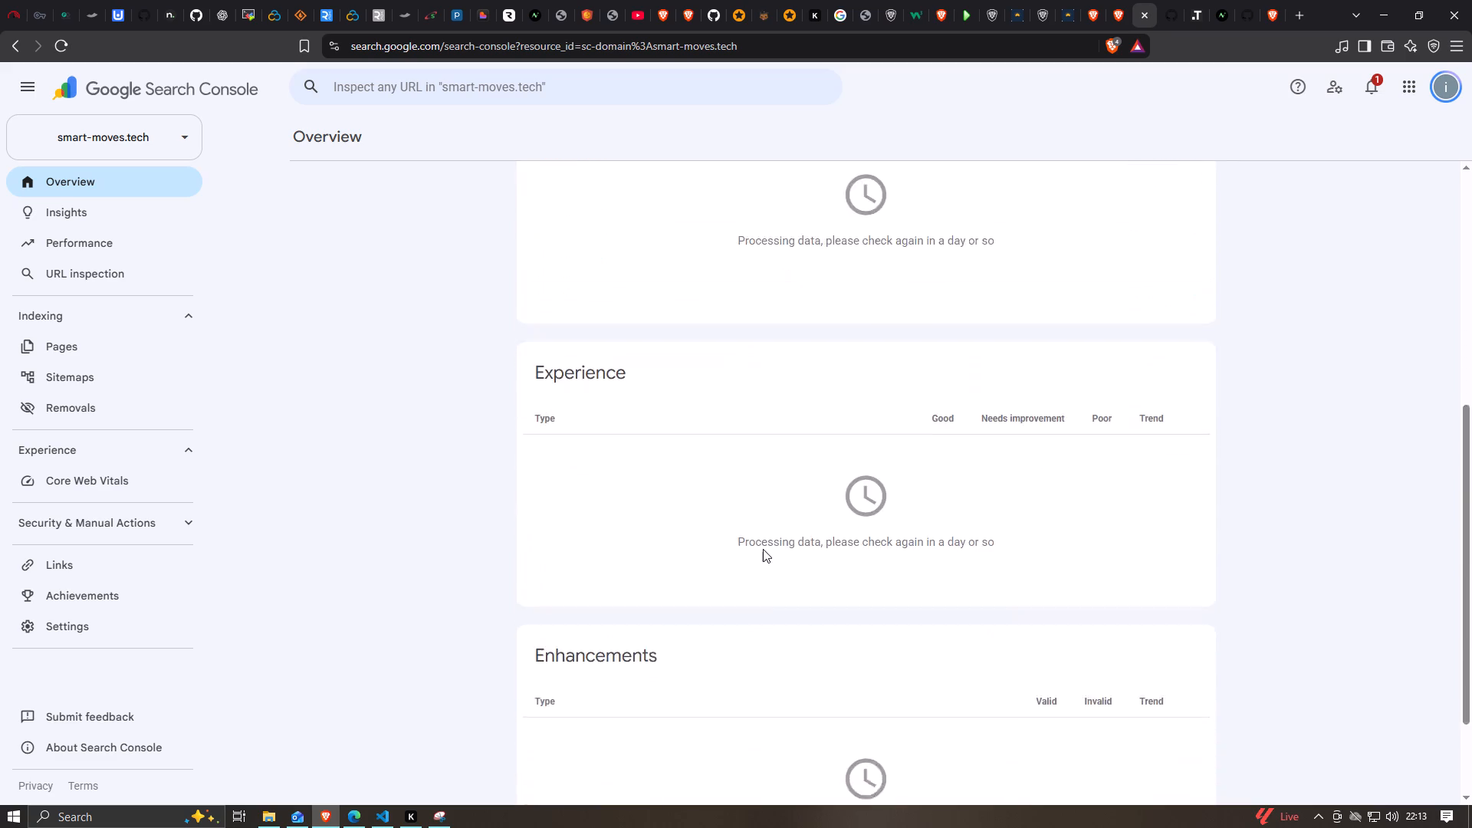
{"action": "scroll", "coordinate": [763, 549], "scroll_direction": "down", "scroll_amount": 8}
{"action": "scroll", "coordinate": [763, 549], "scroll_direction": "up", "scroll_amount": 8}
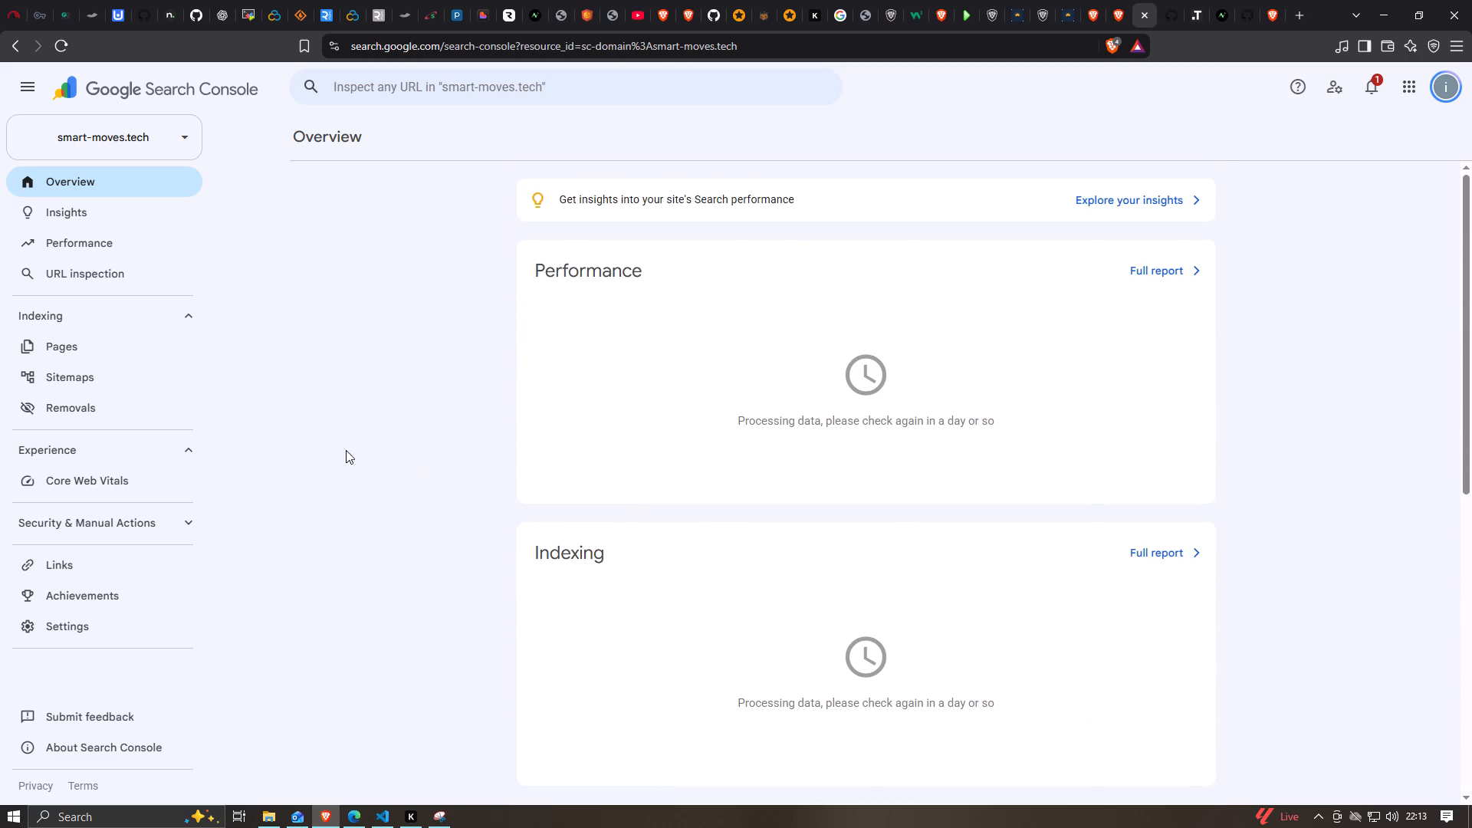
{"action": "scroll", "coordinate": [317, 442], "scroll_direction": "up", "scroll_amount": 1}
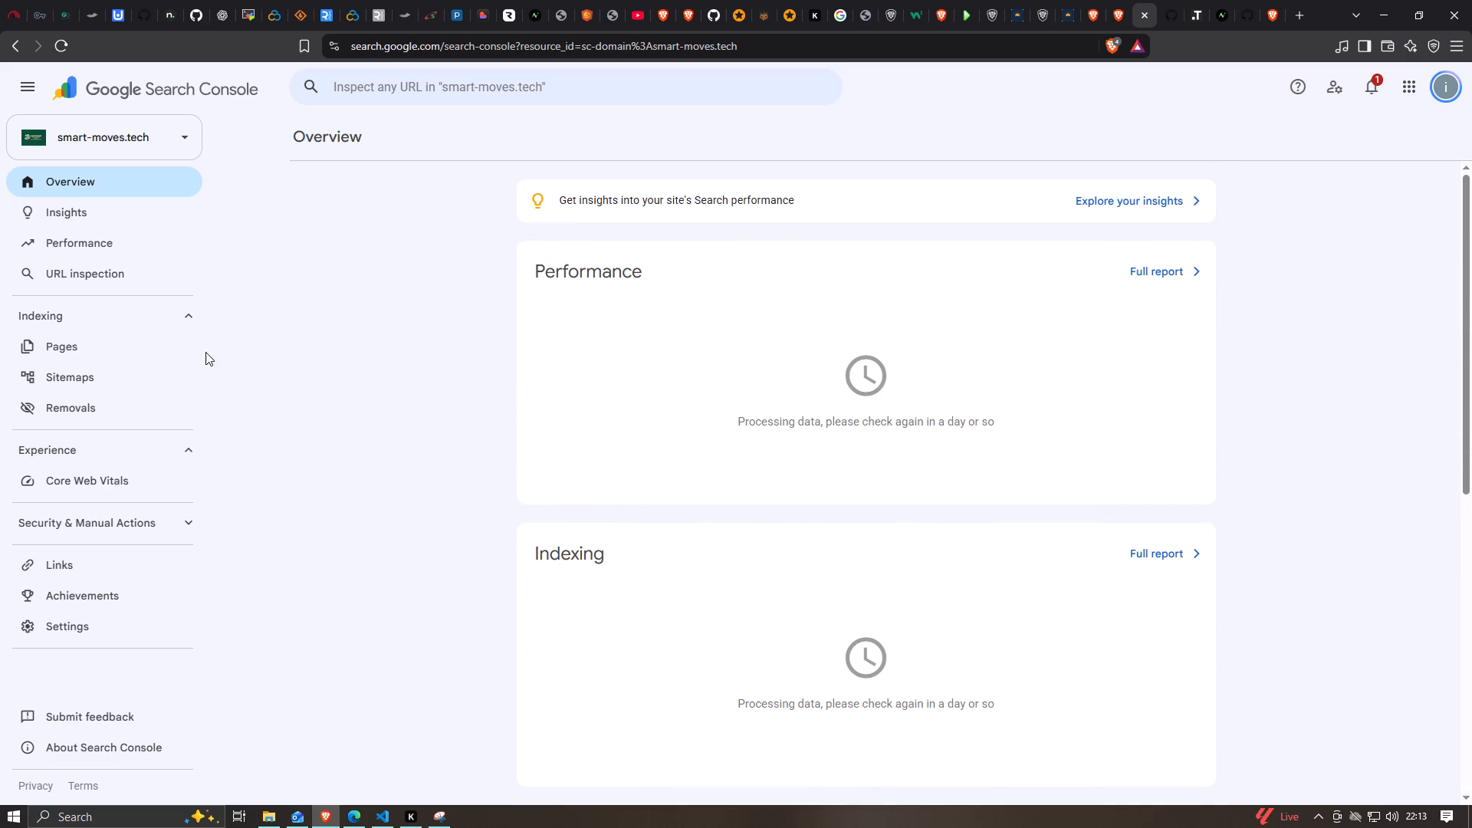
Switch from the smart-moves.tech property to the smcf.app domain property.
{"action": "left_click", "coordinate": [188, 132]}
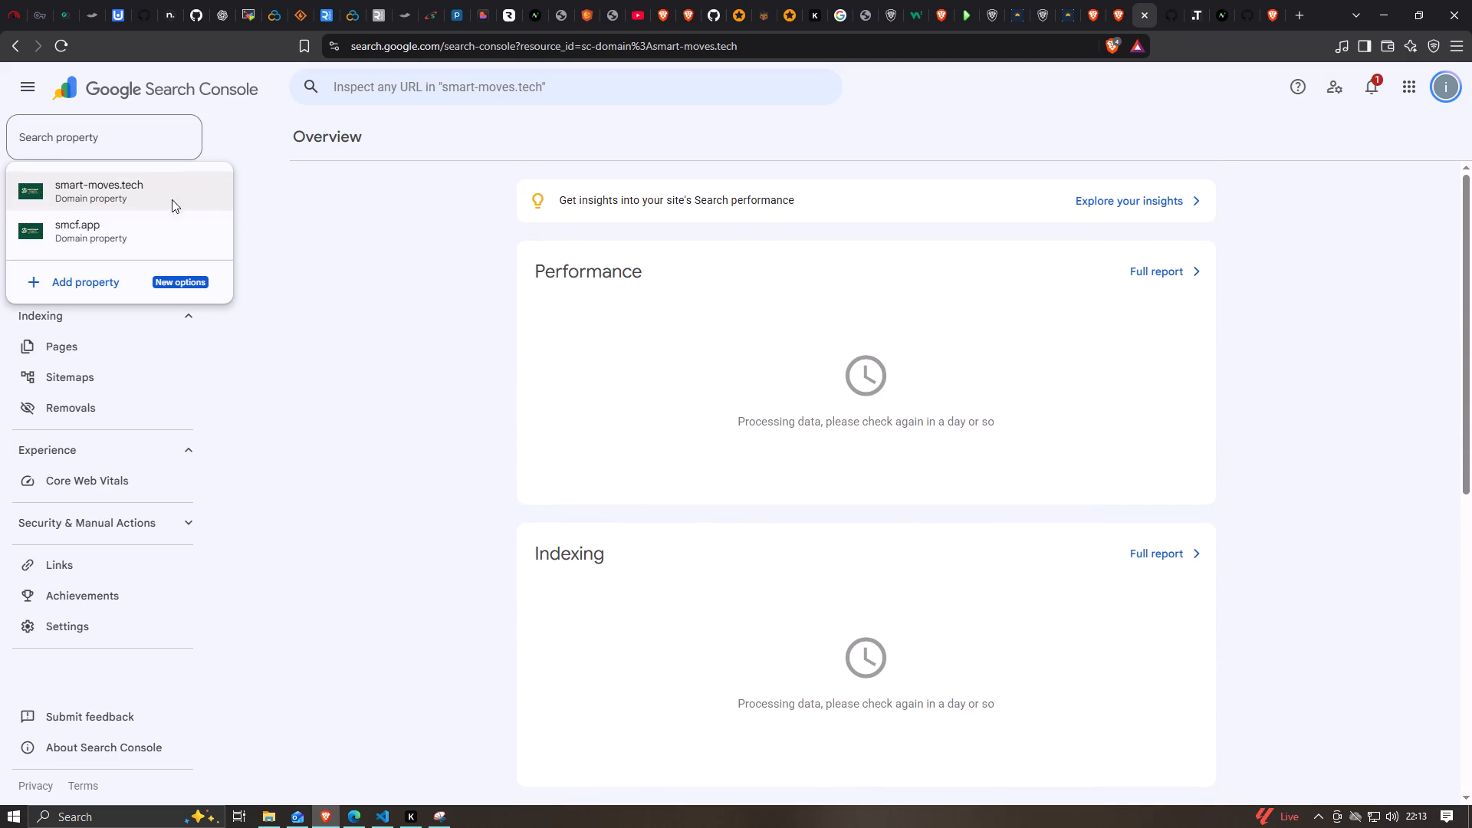
{"action": "left_click", "coordinate": [133, 232]}
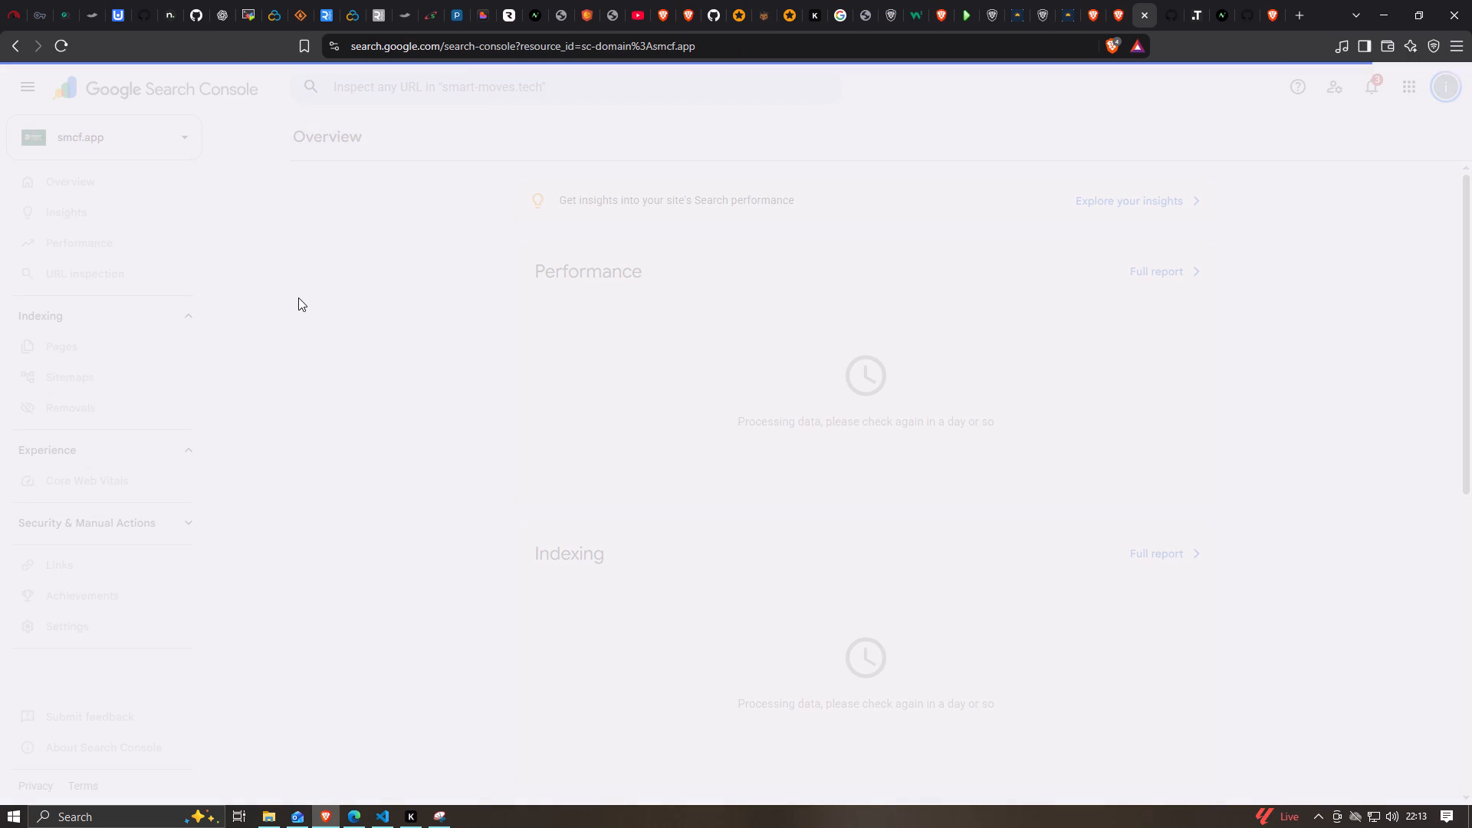
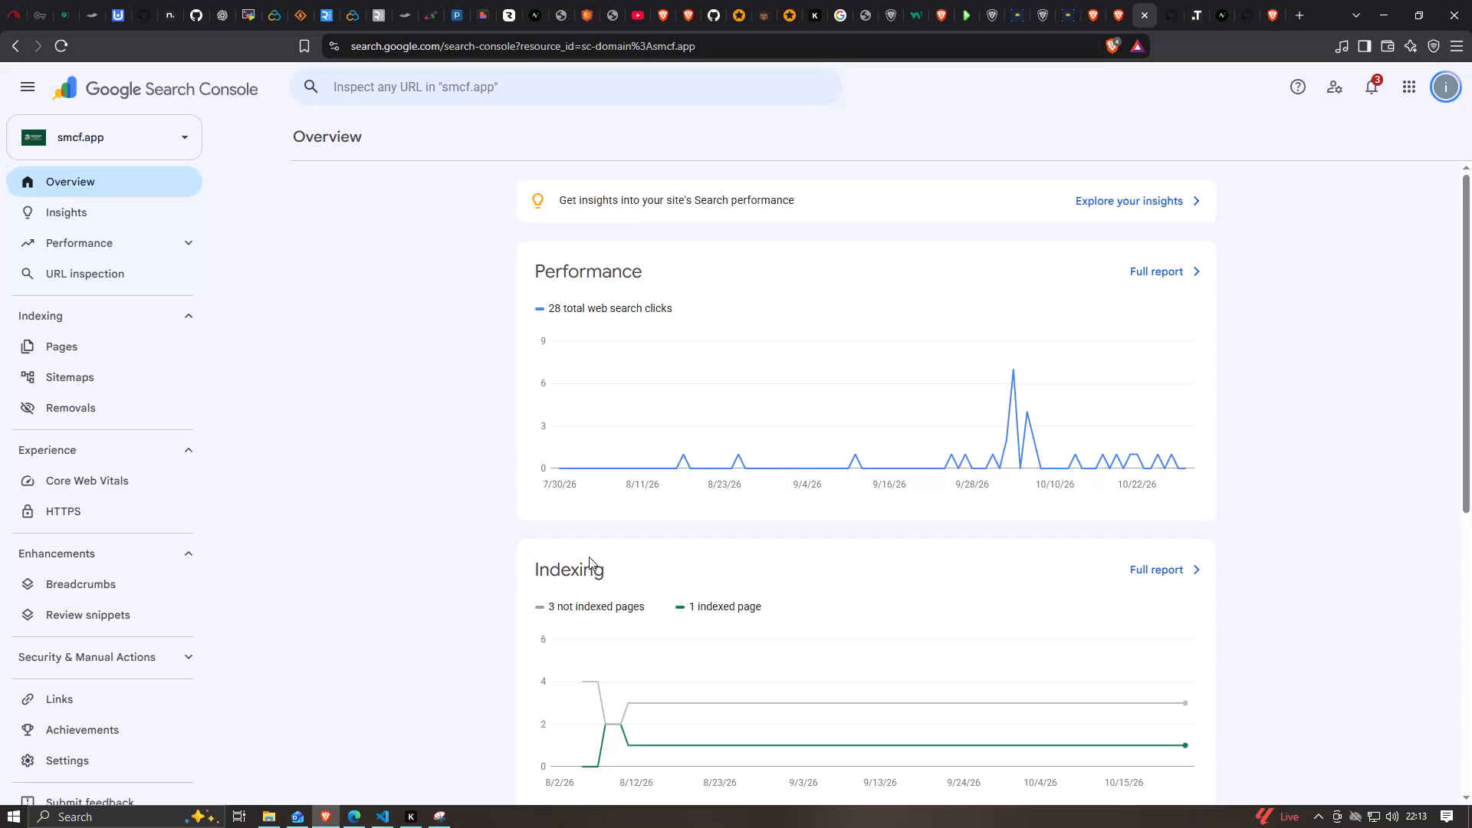
Look through the Performance, Indexing, Experience and Enhancements sections of the smcf.app overview.
{"action": "scroll", "coordinate": [594, 559], "scroll_direction": "down", "scroll_amount": 2}
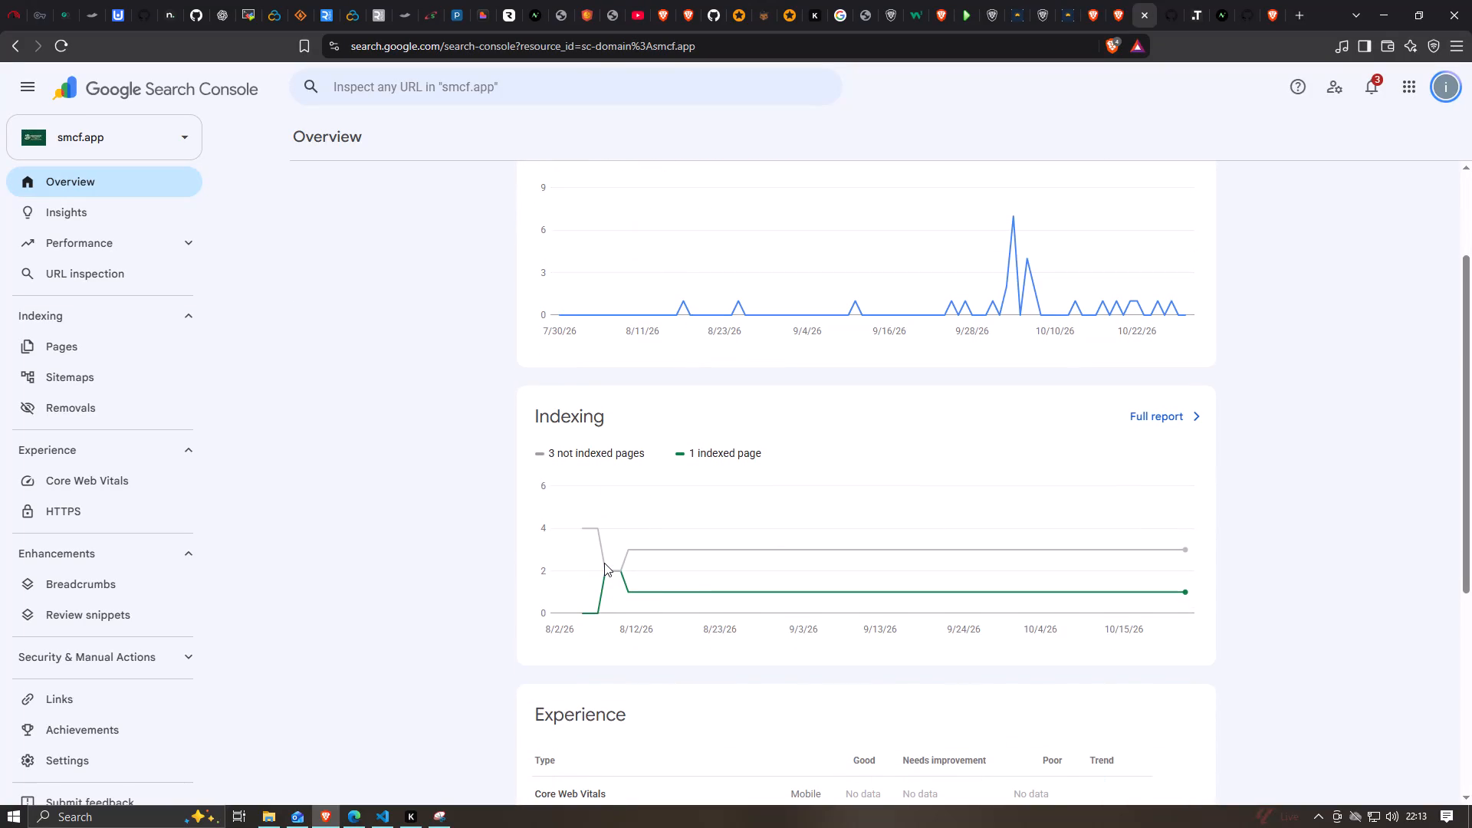
{"action": "scroll", "coordinate": [604, 563], "scroll_direction": "down", "scroll_amount": 4}
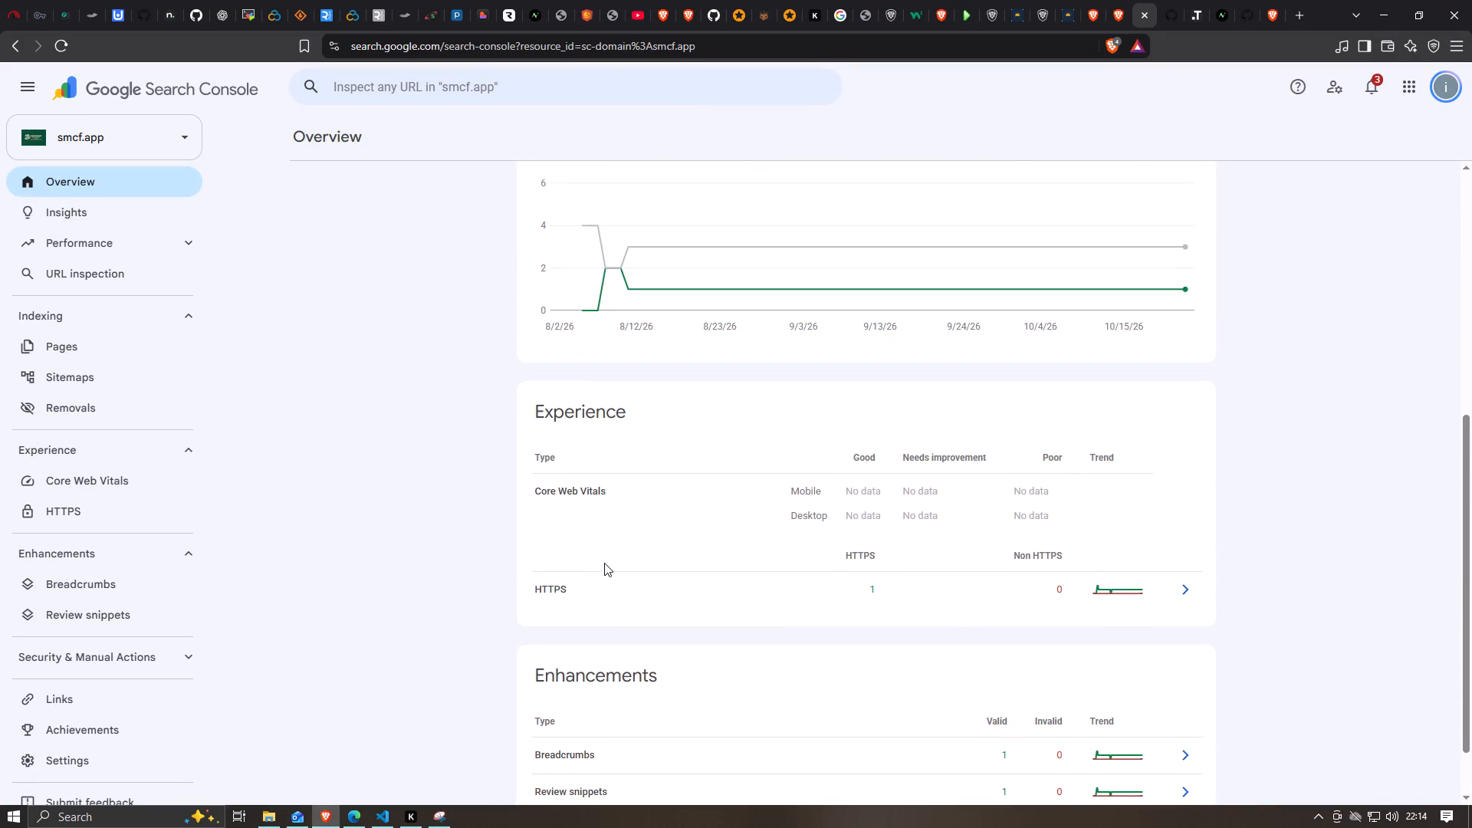
{"action": "scroll", "coordinate": [604, 563], "scroll_direction": "down", "scroll_amount": 4}
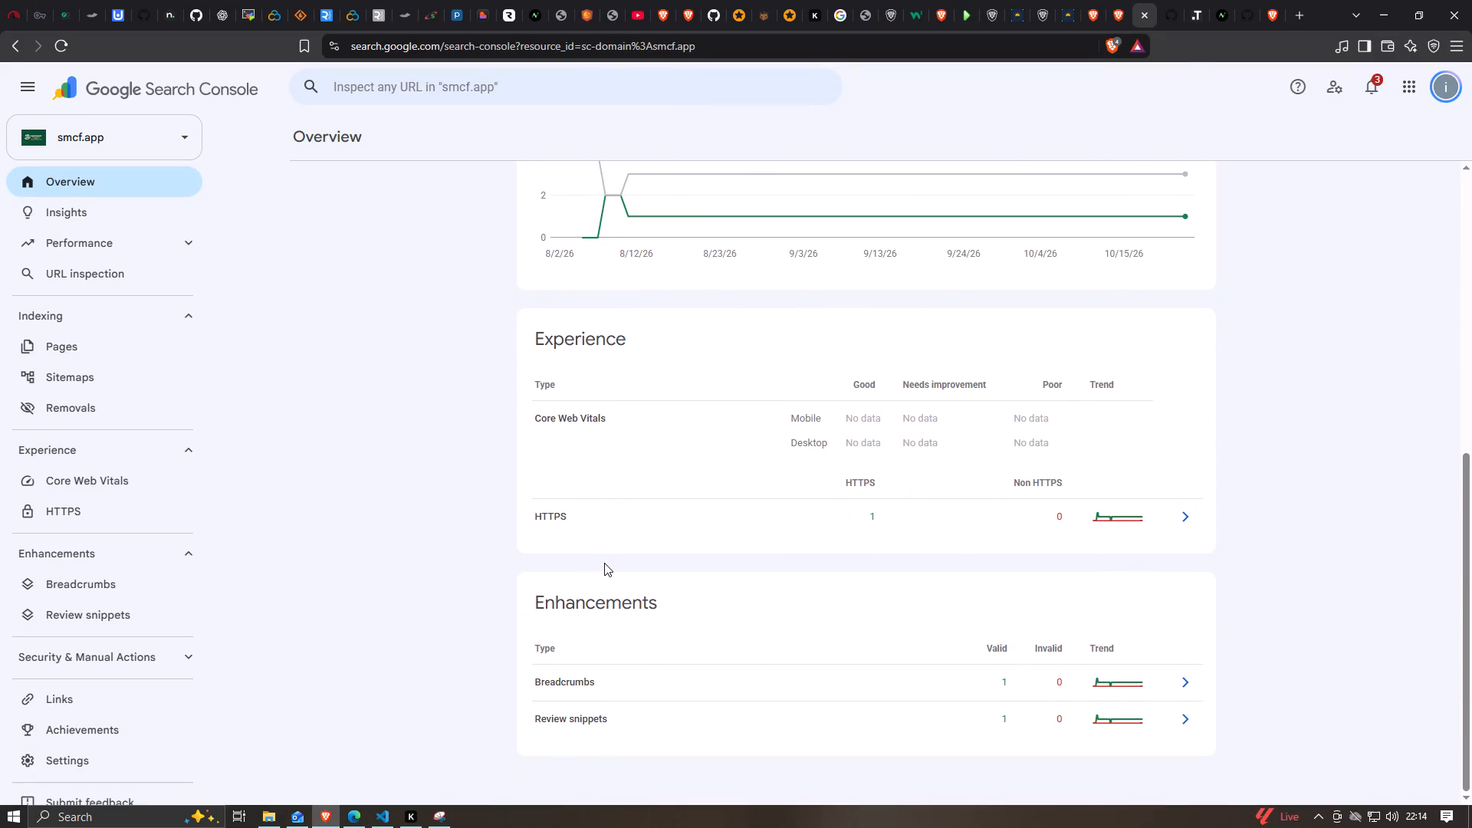
{"action": "scroll", "coordinate": [604, 563], "scroll_direction": "down", "scroll_amount": 2}
{"action": "scroll", "coordinate": [604, 563], "scroll_direction": "up", "scroll_amount": 8}
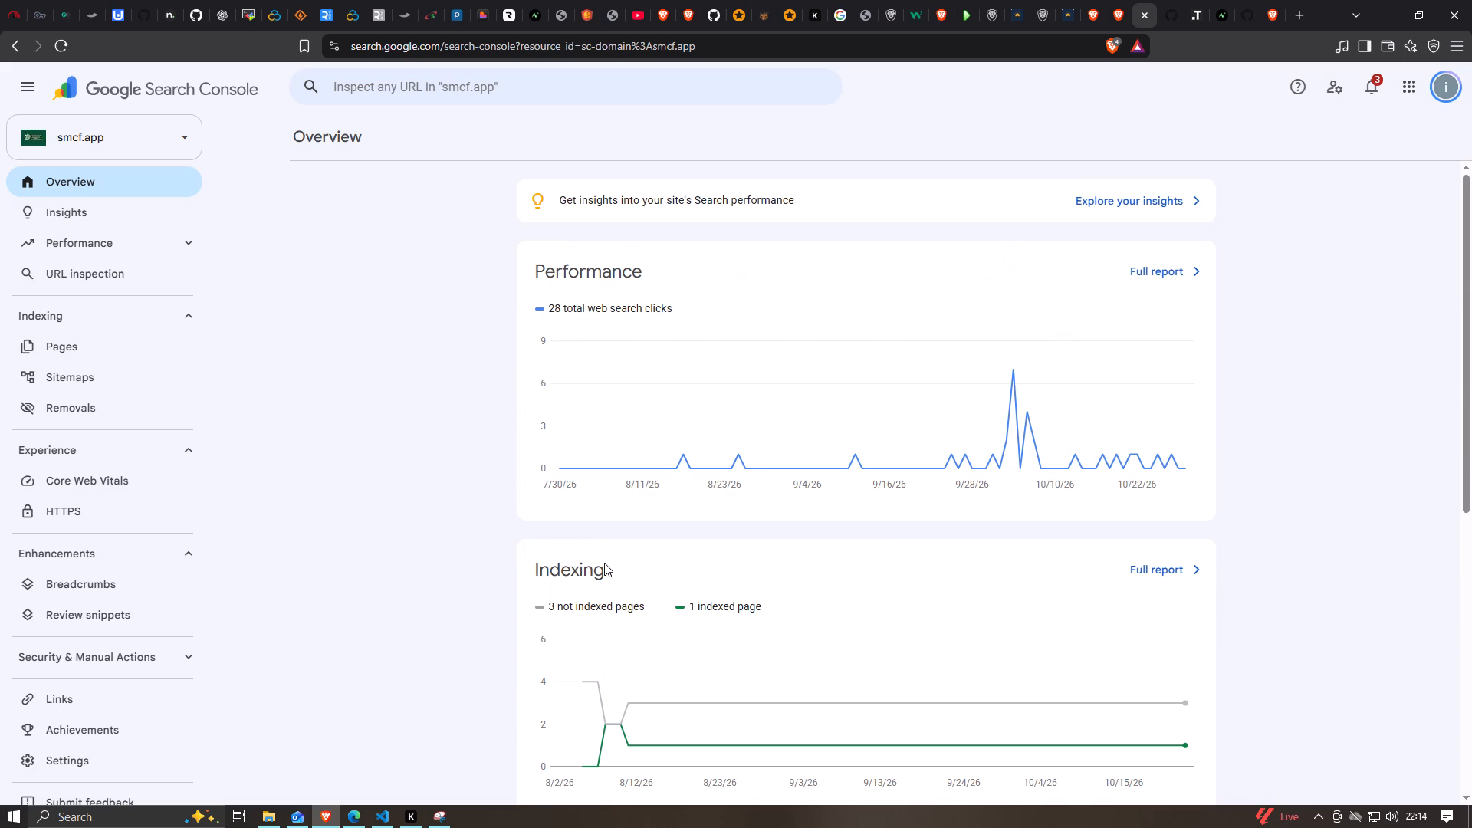
{"action": "scroll", "coordinate": [604, 563], "scroll_direction": "down", "scroll_amount": 3}
Open the Achievements page of smcf.app and review its in-progress and achieved Google Search Impact milestones.
{"action": "scroll", "coordinate": [167, 516], "scroll_direction": "down", "scroll_amount": 4}
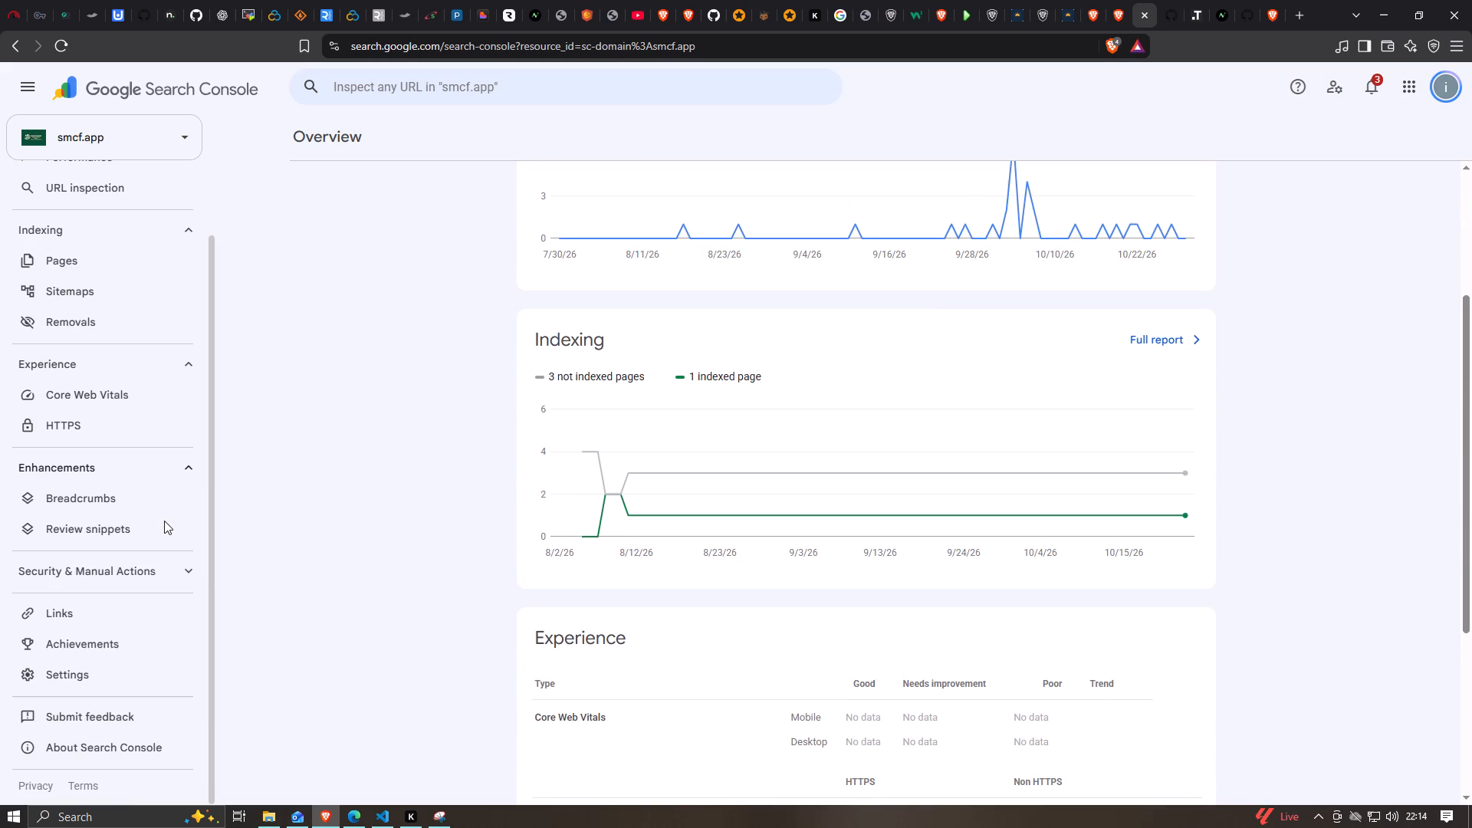
{"action": "left_click", "coordinate": [102, 646]}
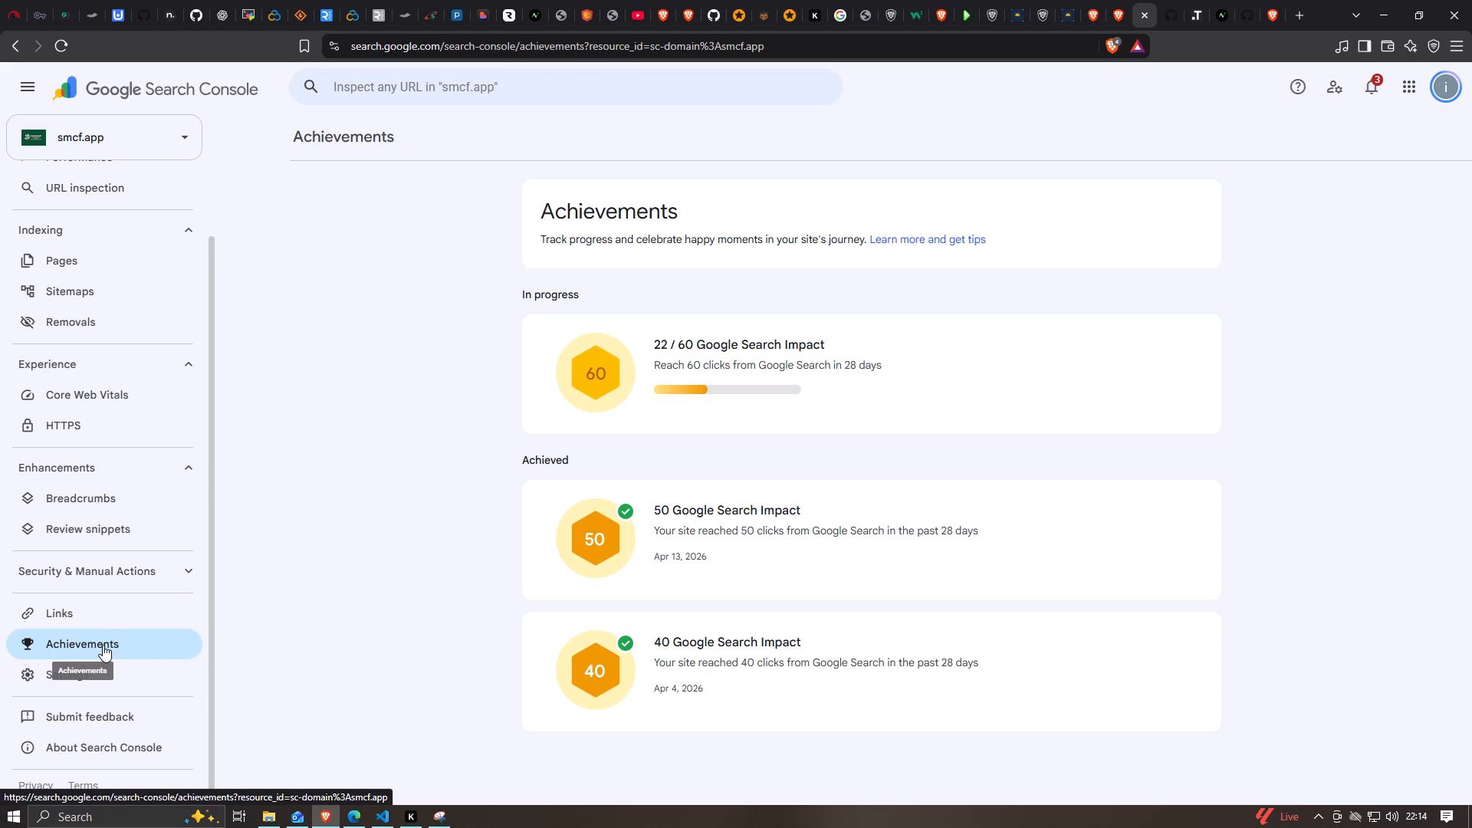
{"action": "scroll", "coordinate": [103, 645], "scroll_direction": "down", "scroll_amount": 1}
{"action": "scroll", "coordinate": [103, 645], "scroll_direction": "up", "scroll_amount": 1}
{"action": "scroll", "coordinate": [103, 645], "scroll_direction": "down", "scroll_amount": 2}
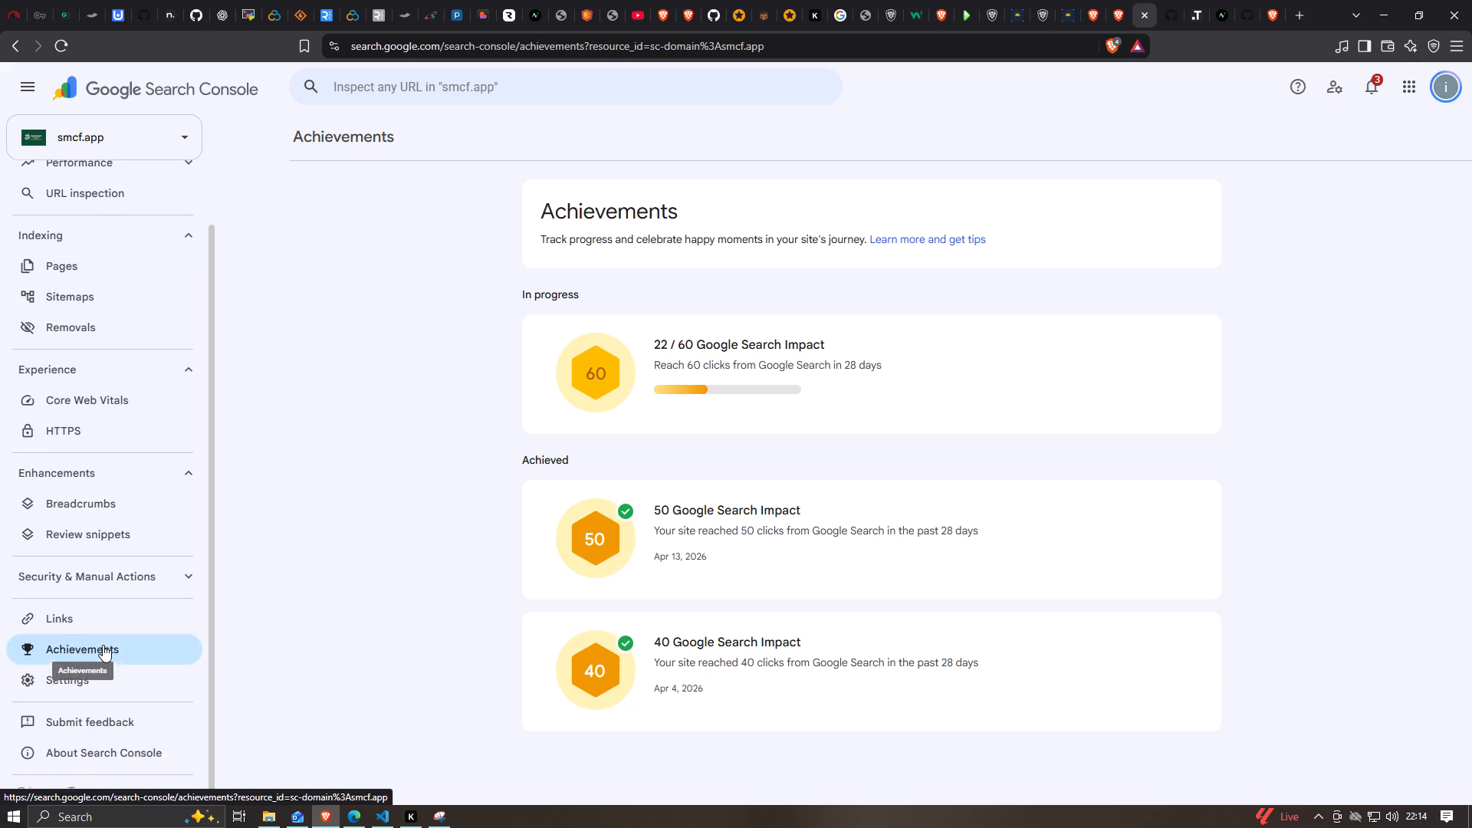
{"action": "scroll", "coordinate": [103, 645], "scroll_direction": "down", "scroll_amount": 3}
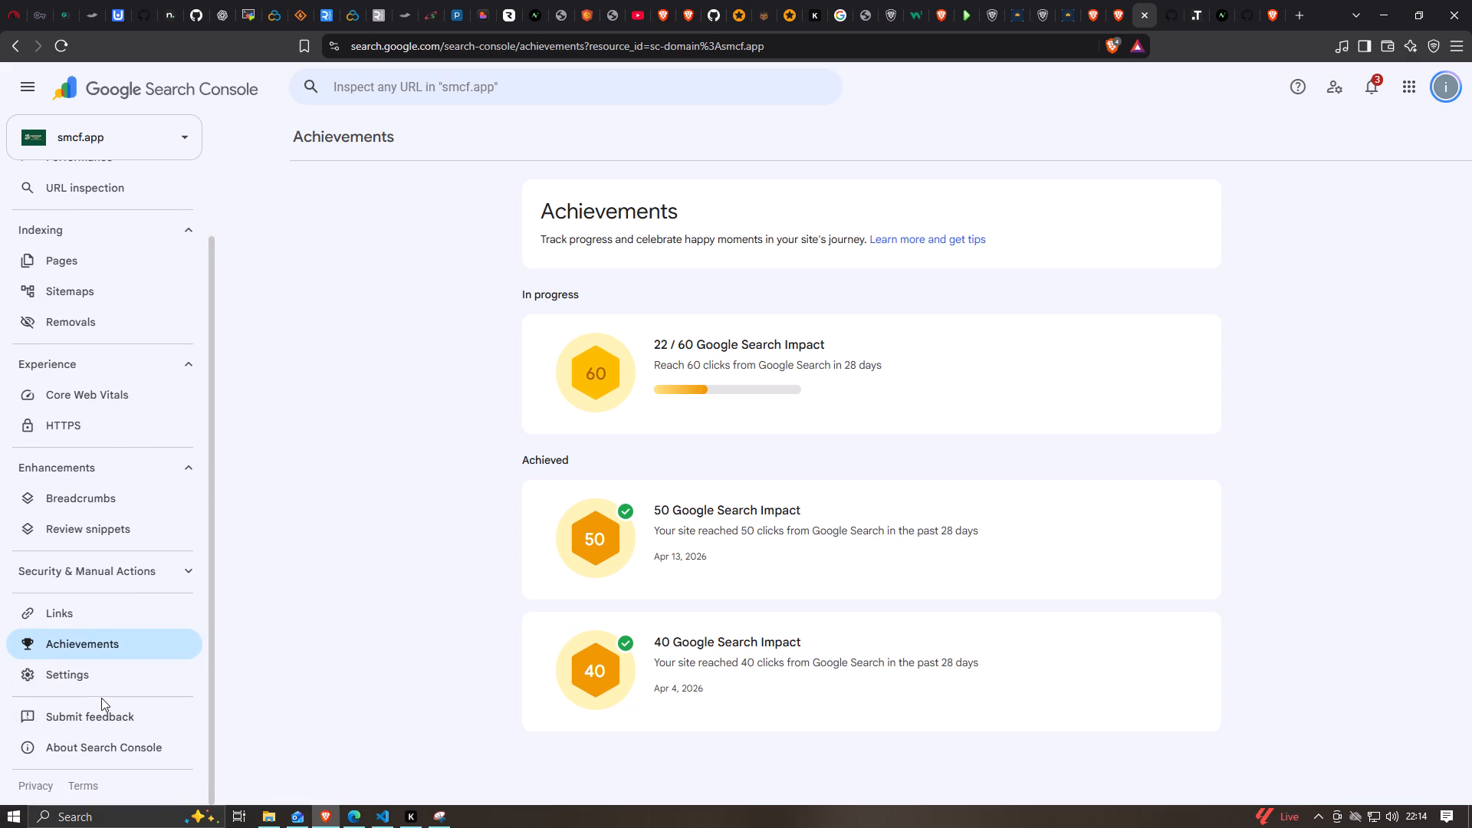
View the details of the submitted smcf.app sitemap, open the sitemap.xml file itself, and return to its details page.
{"action": "scroll", "coordinate": [101, 698], "scroll_direction": "up", "scroll_amount": 1}
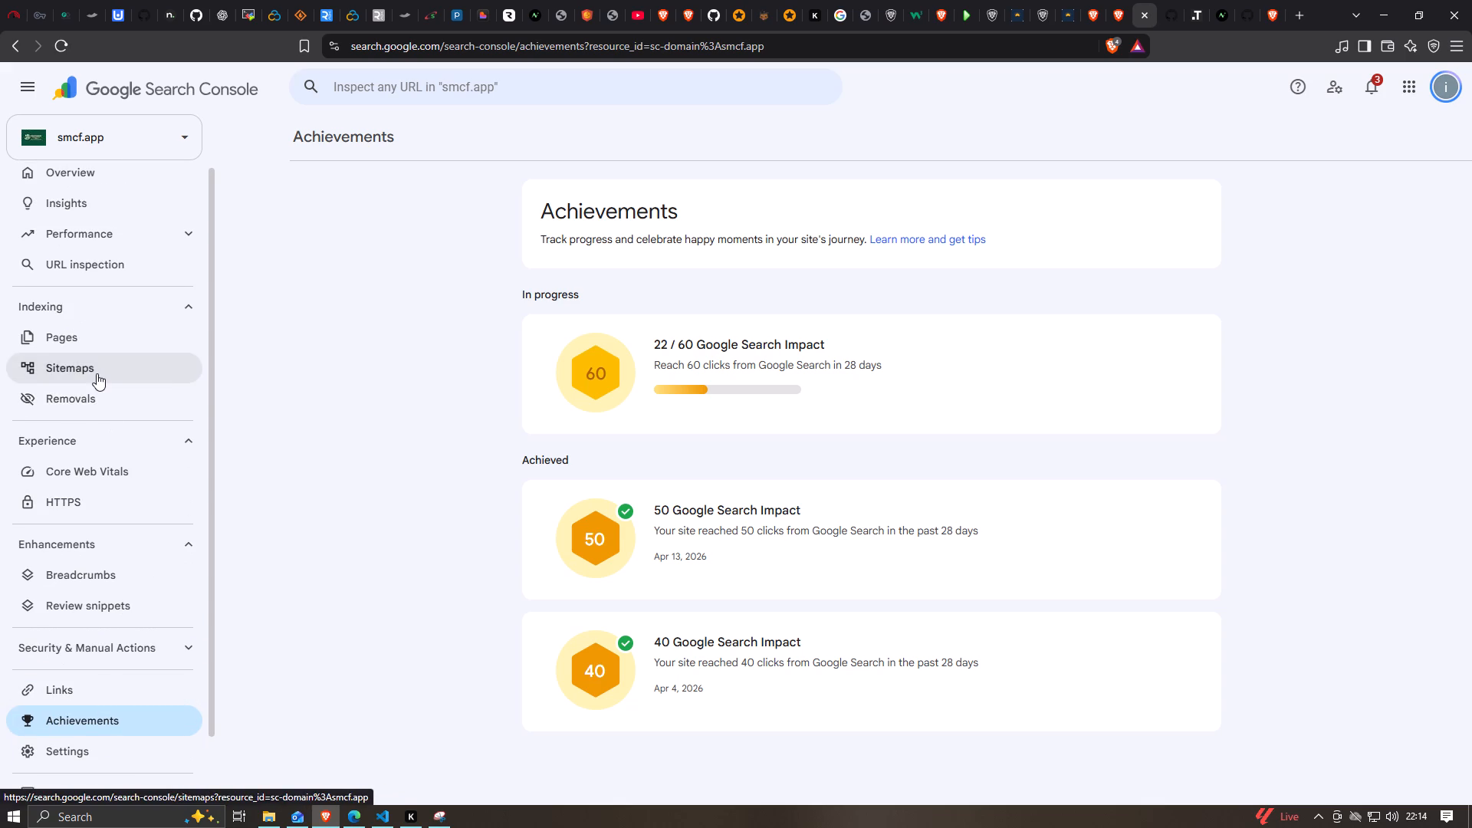
{"action": "left_click", "coordinate": [97, 373]}
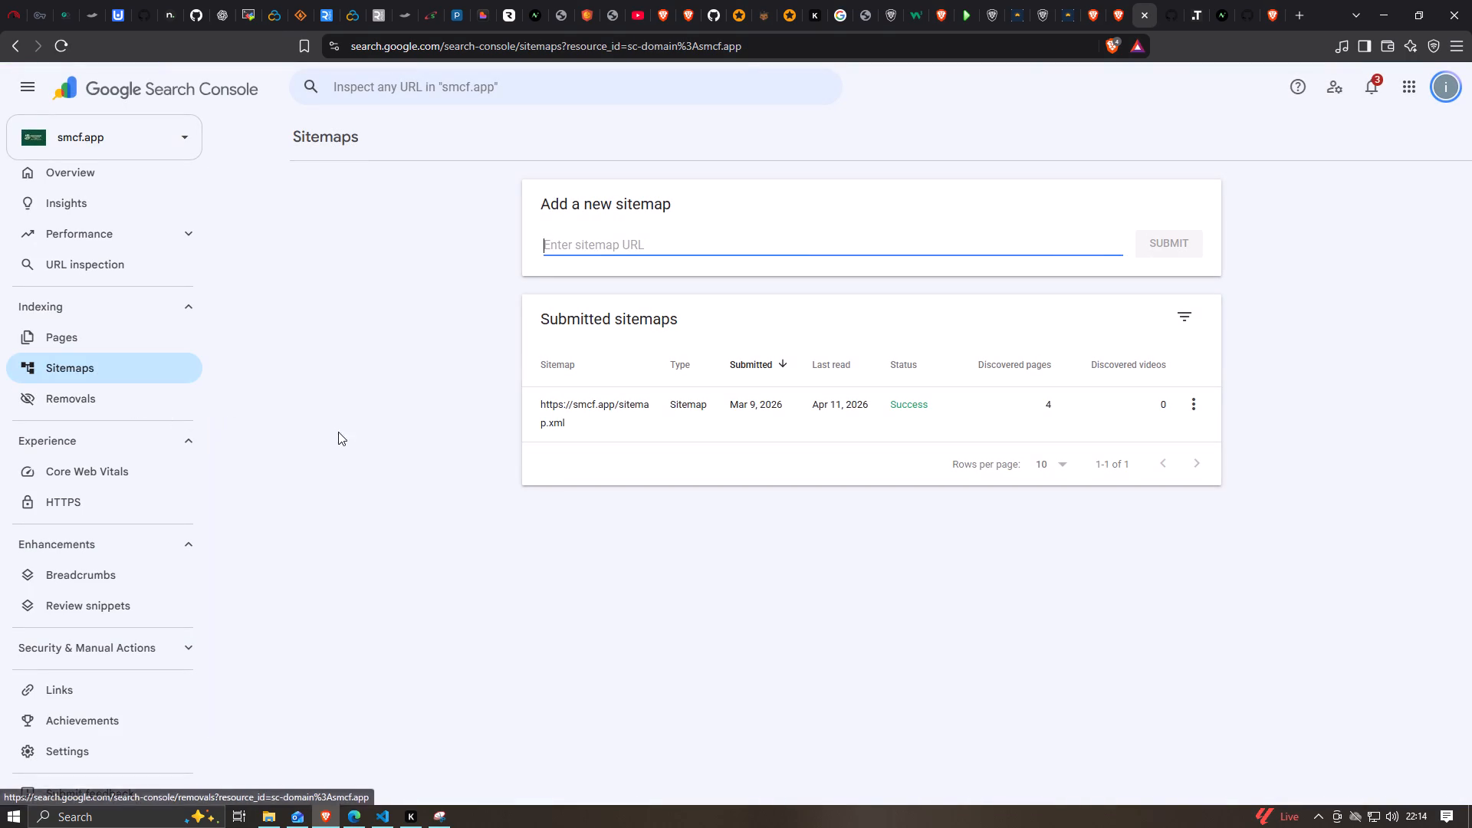
{"action": "left_click", "coordinate": [606, 406]}
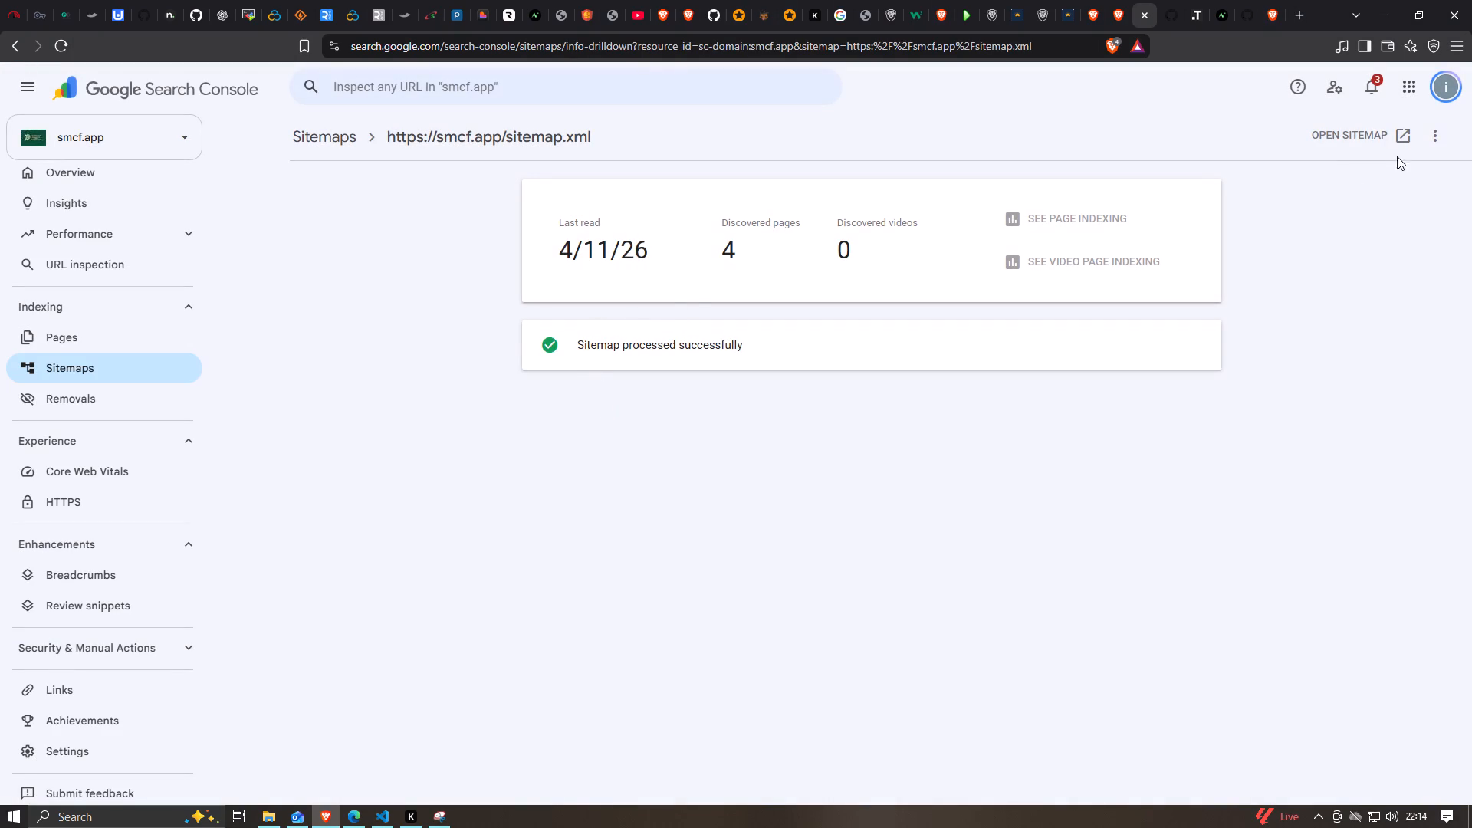
{"action": "left_click", "coordinate": [1366, 136]}
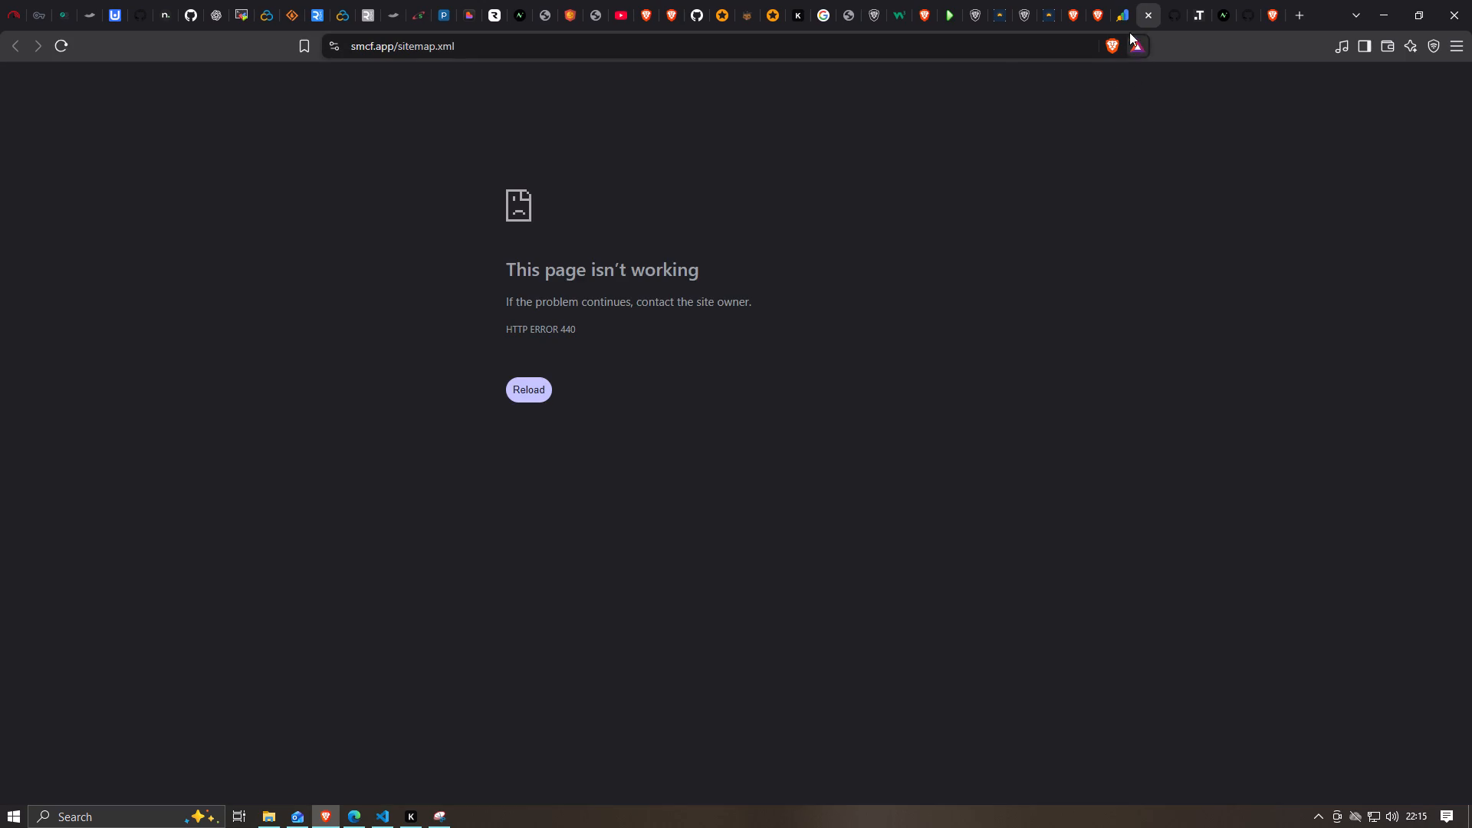
{"action": "left_click", "coordinate": [1165, 27]}
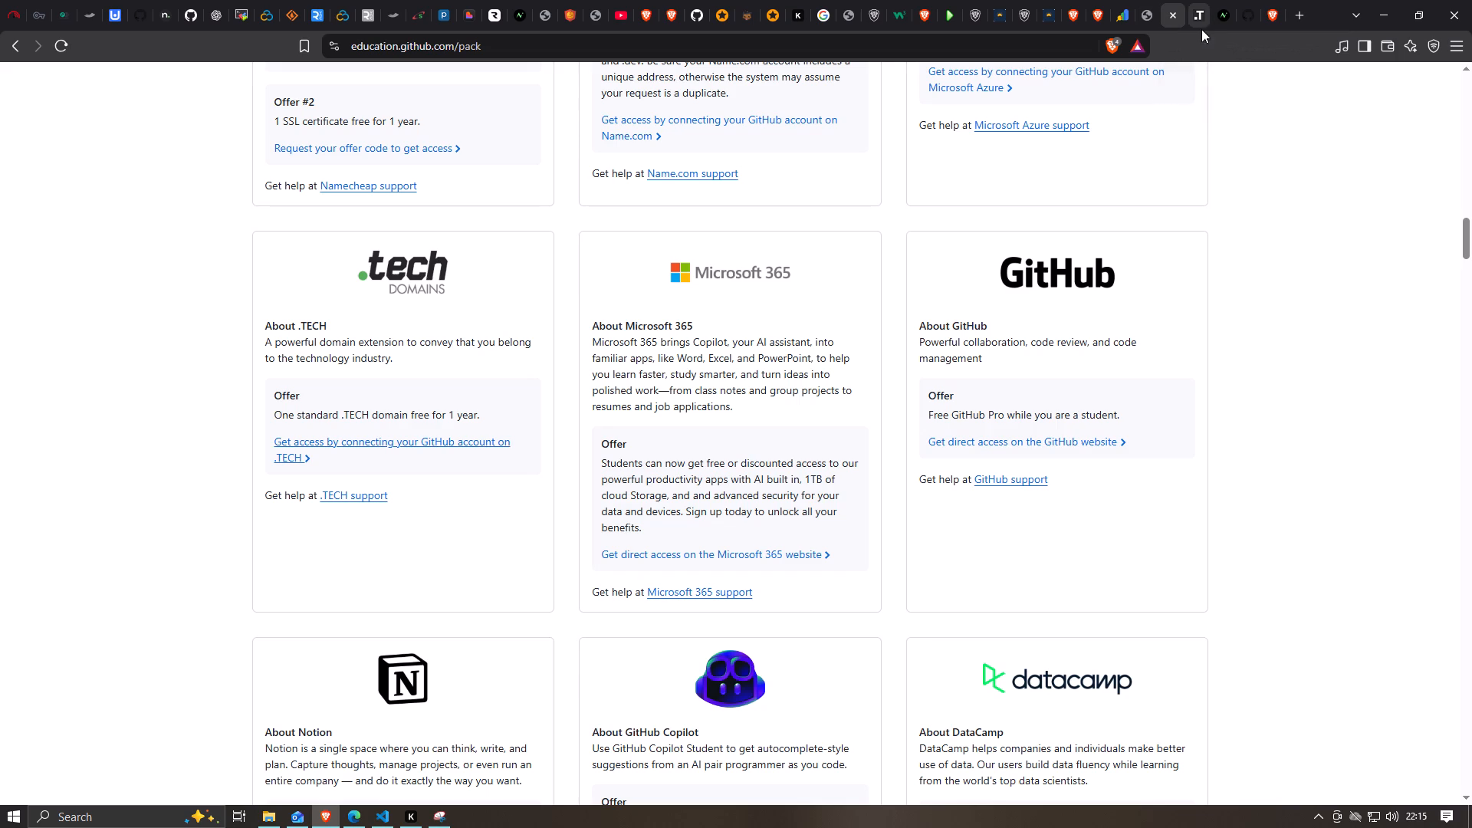
{"action": "left_click", "coordinate": [1124, 25]}
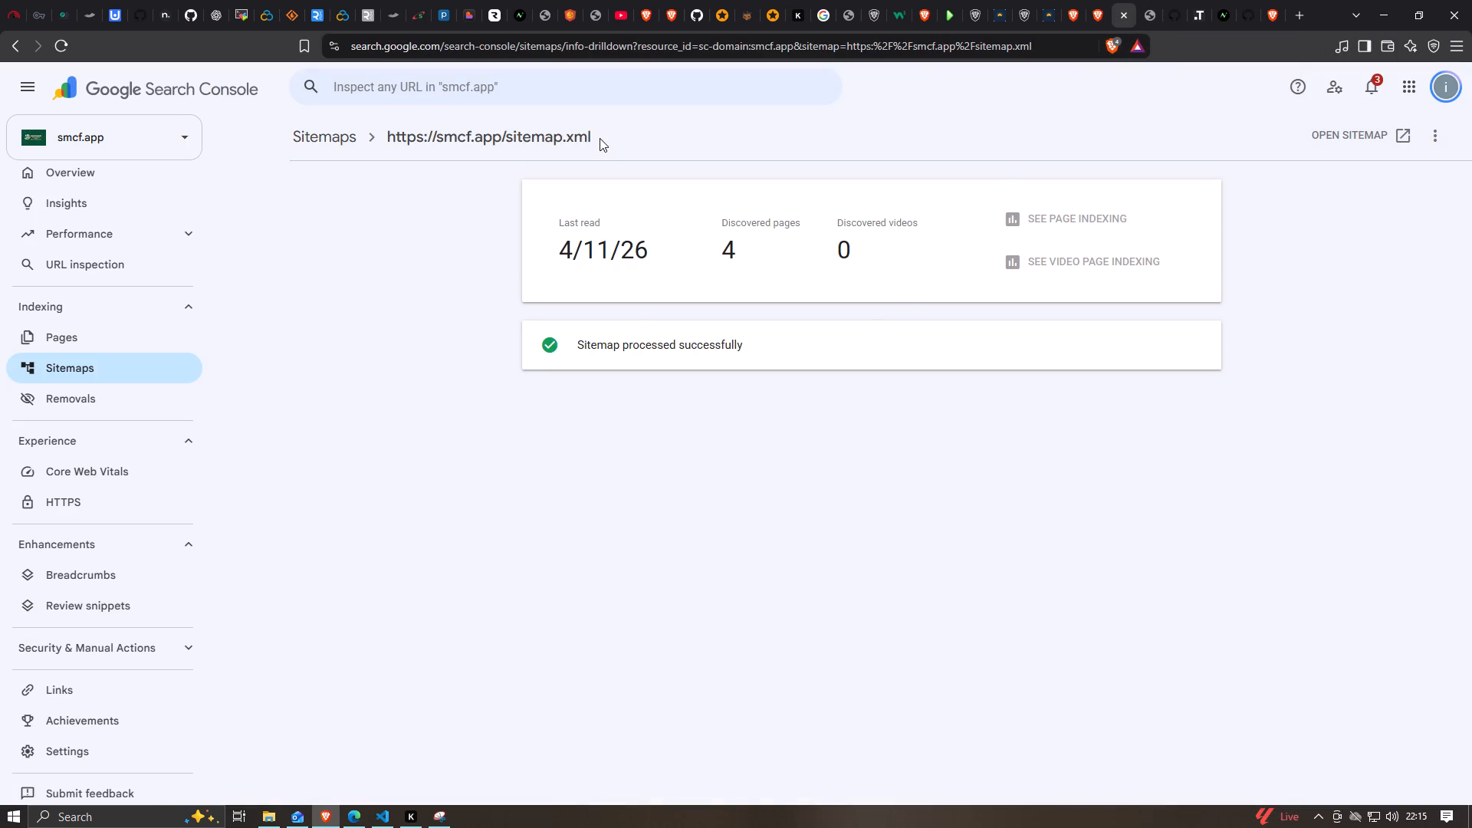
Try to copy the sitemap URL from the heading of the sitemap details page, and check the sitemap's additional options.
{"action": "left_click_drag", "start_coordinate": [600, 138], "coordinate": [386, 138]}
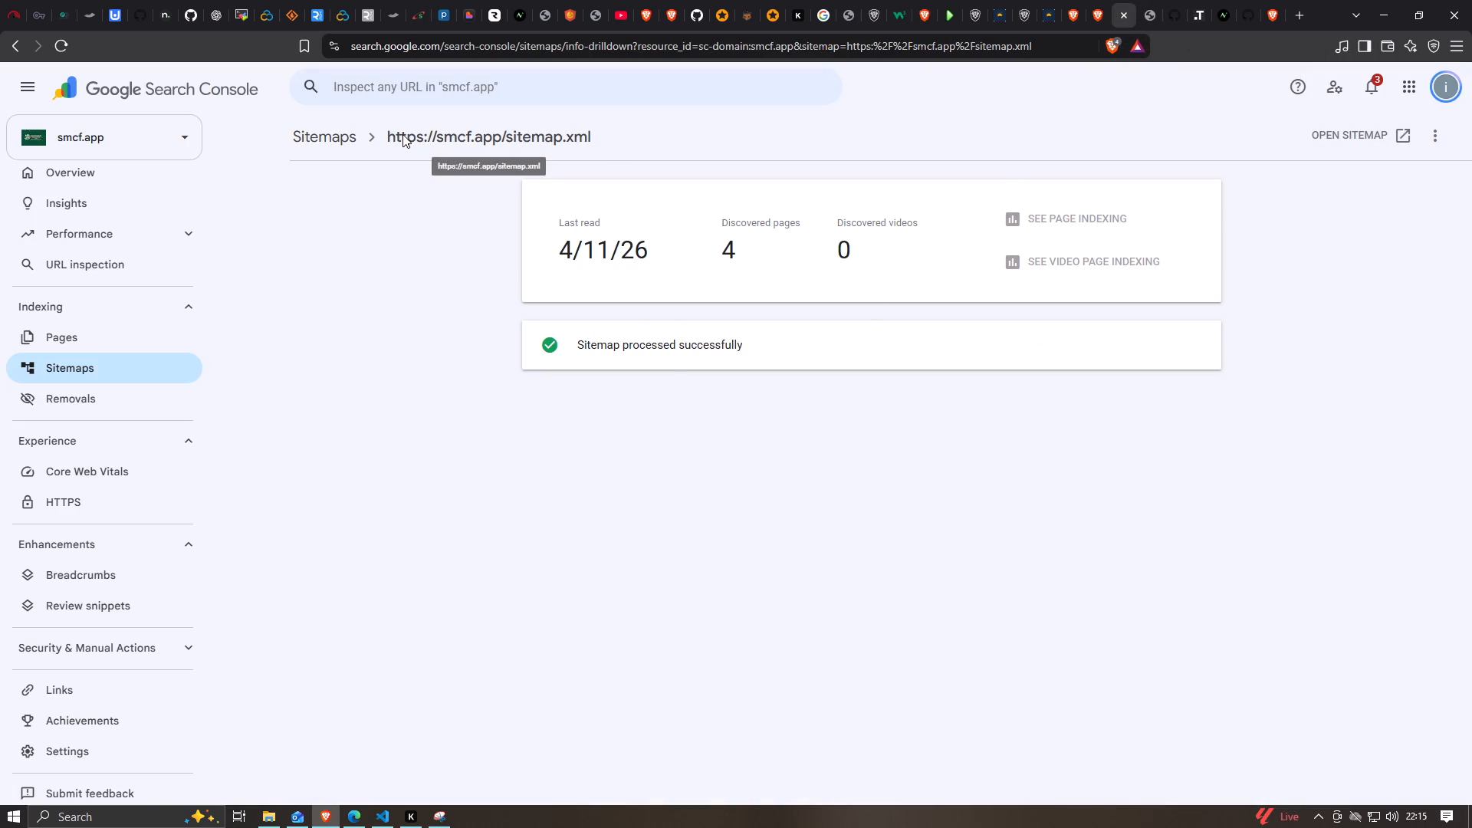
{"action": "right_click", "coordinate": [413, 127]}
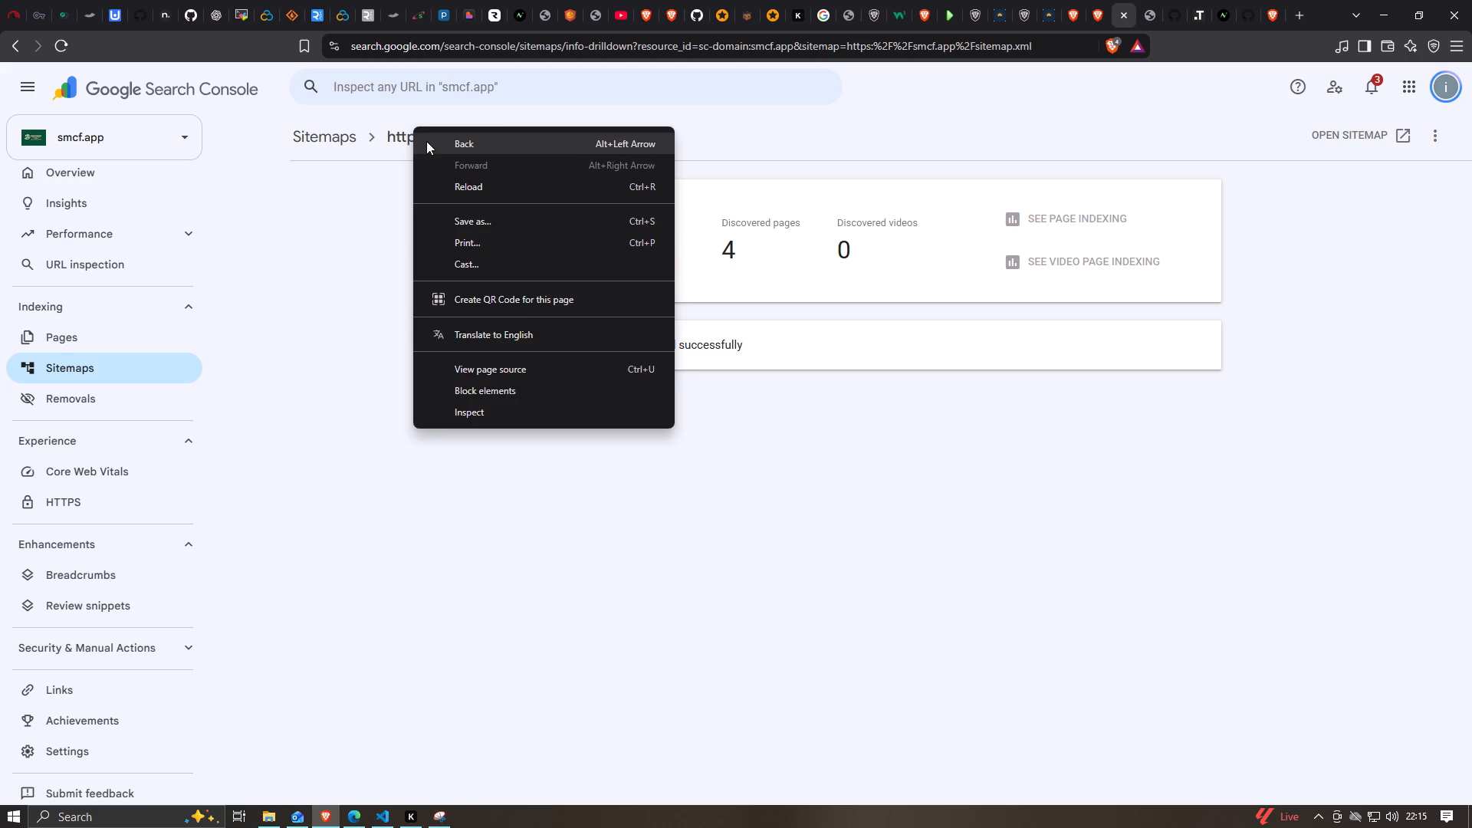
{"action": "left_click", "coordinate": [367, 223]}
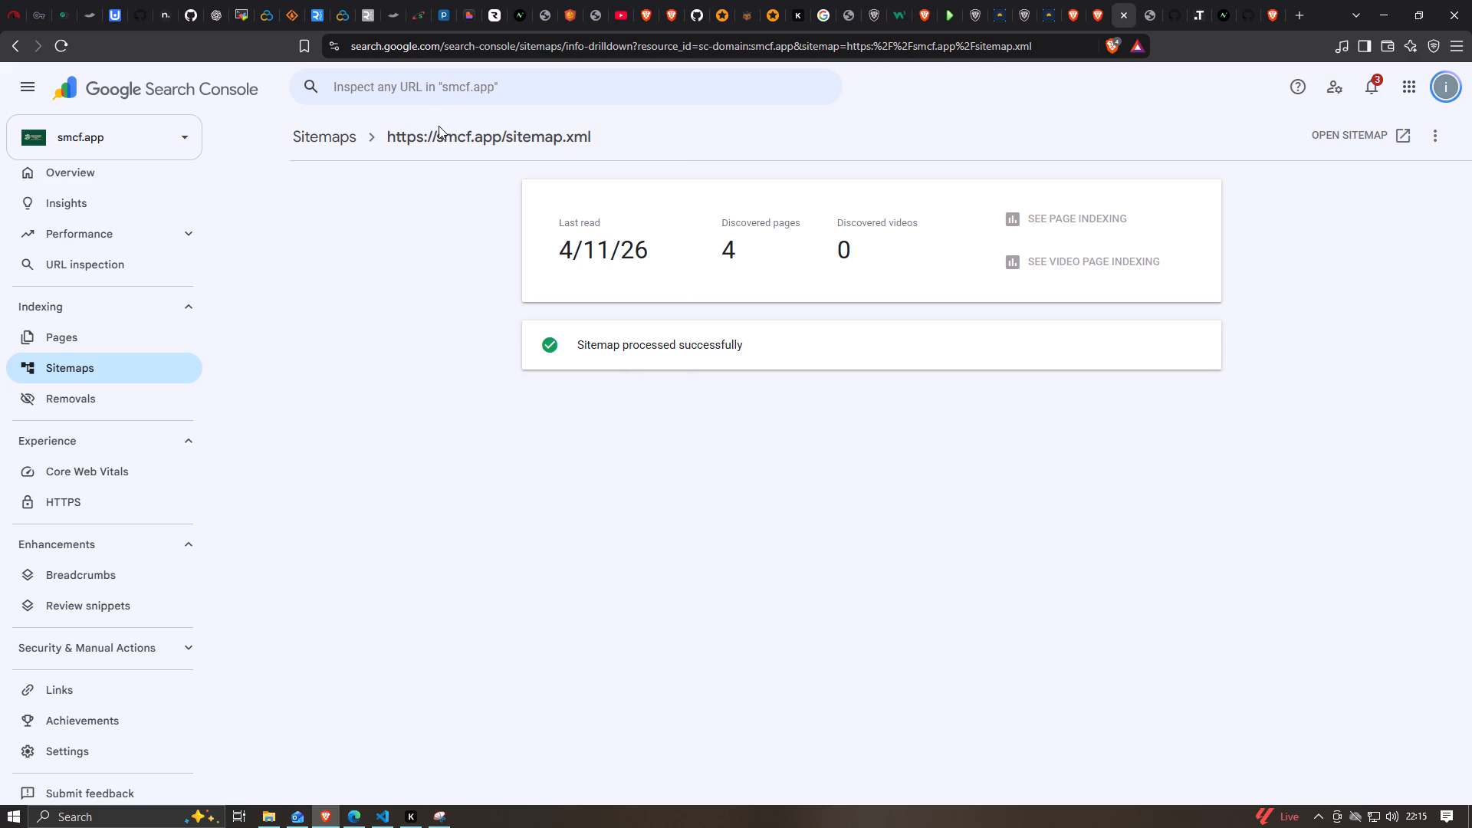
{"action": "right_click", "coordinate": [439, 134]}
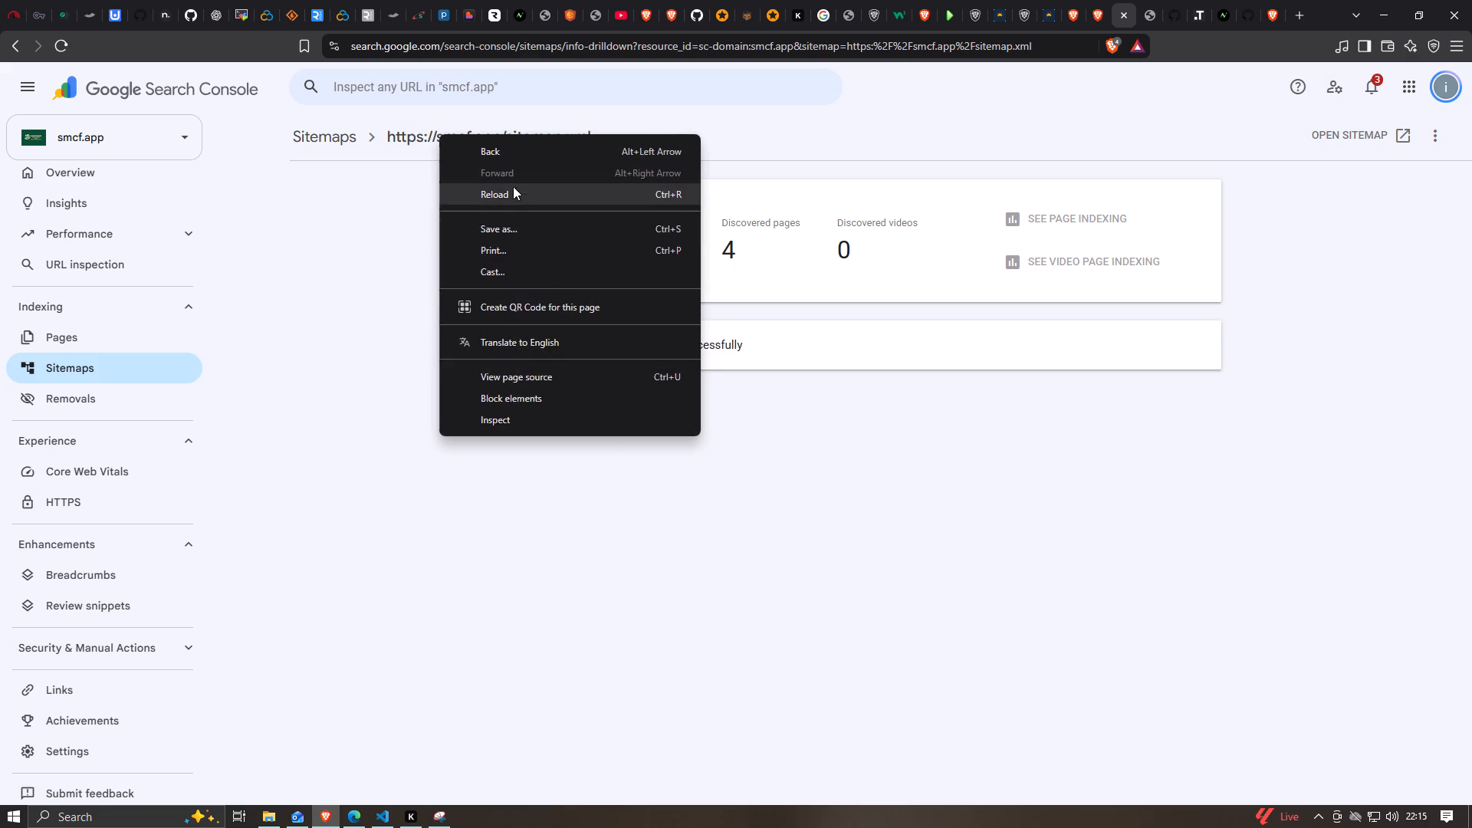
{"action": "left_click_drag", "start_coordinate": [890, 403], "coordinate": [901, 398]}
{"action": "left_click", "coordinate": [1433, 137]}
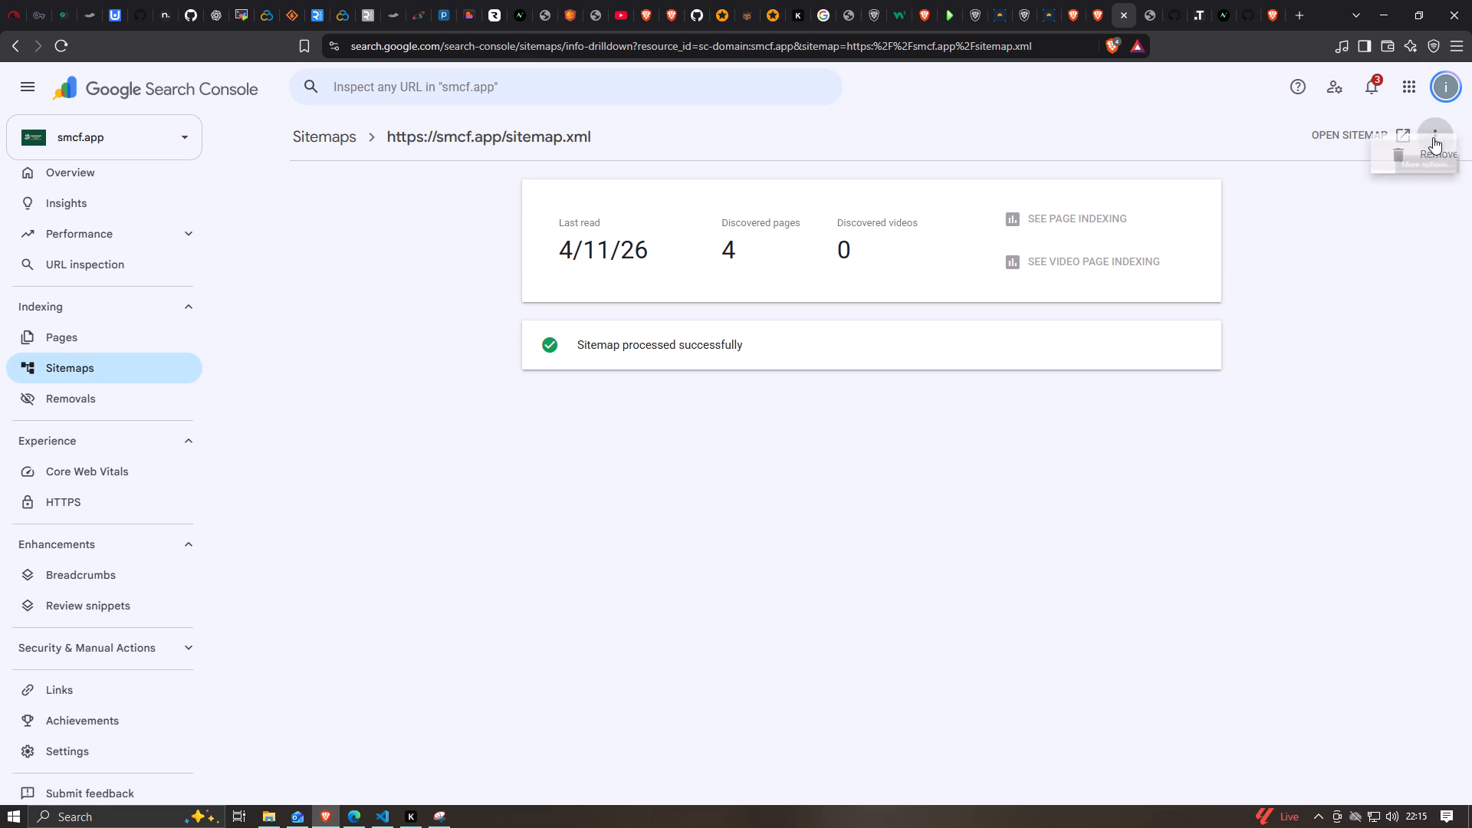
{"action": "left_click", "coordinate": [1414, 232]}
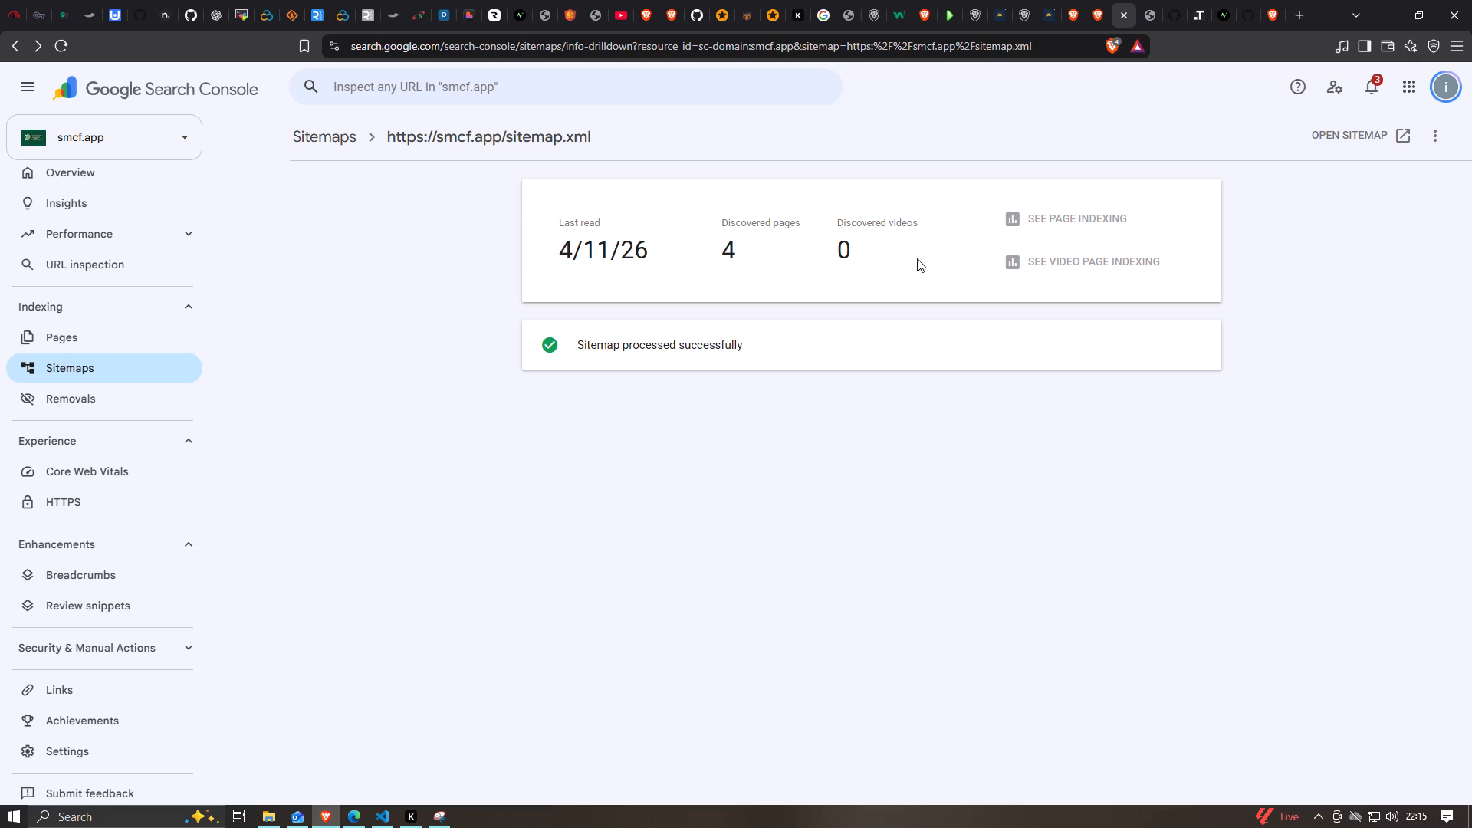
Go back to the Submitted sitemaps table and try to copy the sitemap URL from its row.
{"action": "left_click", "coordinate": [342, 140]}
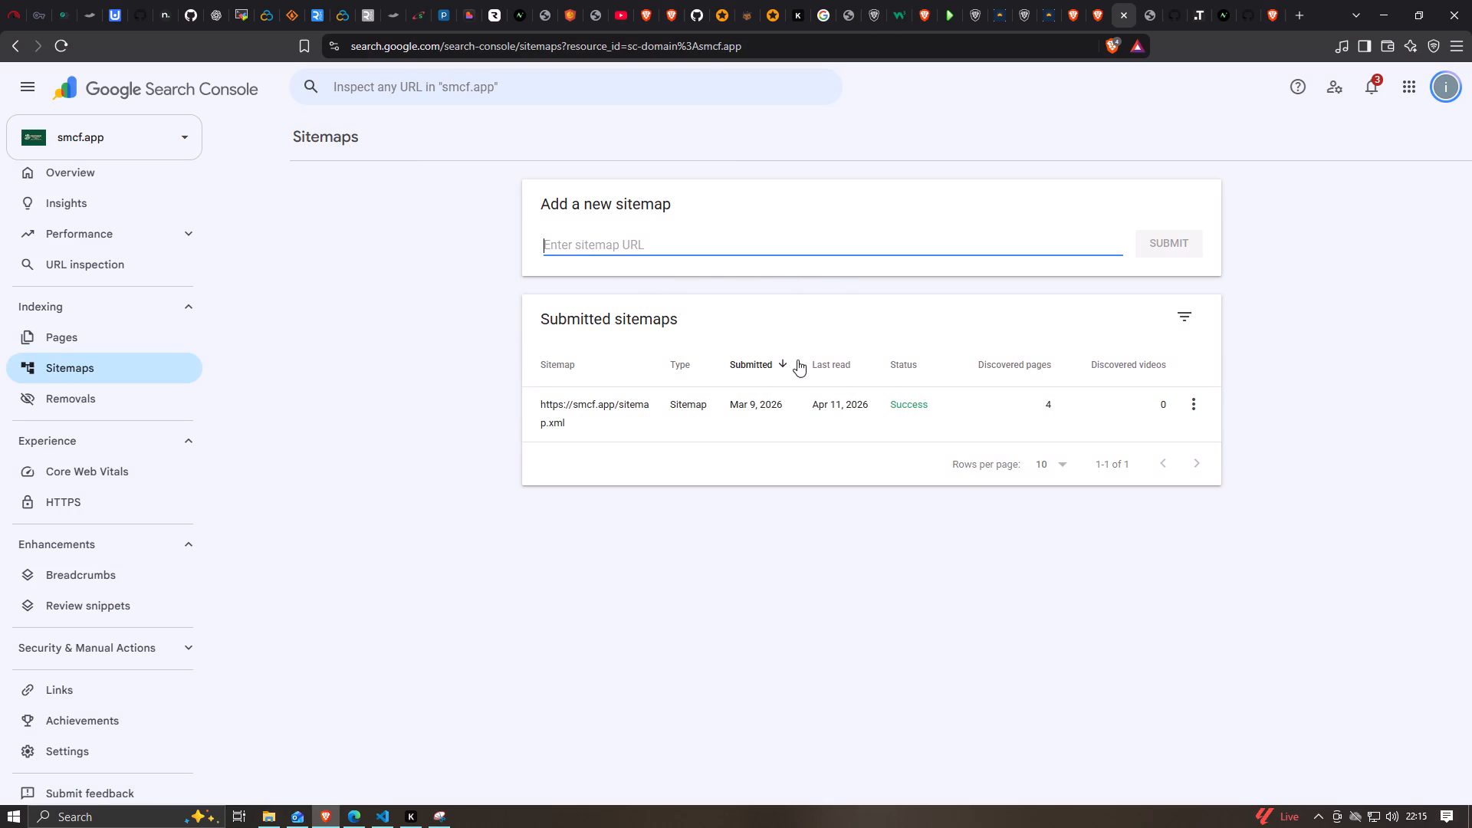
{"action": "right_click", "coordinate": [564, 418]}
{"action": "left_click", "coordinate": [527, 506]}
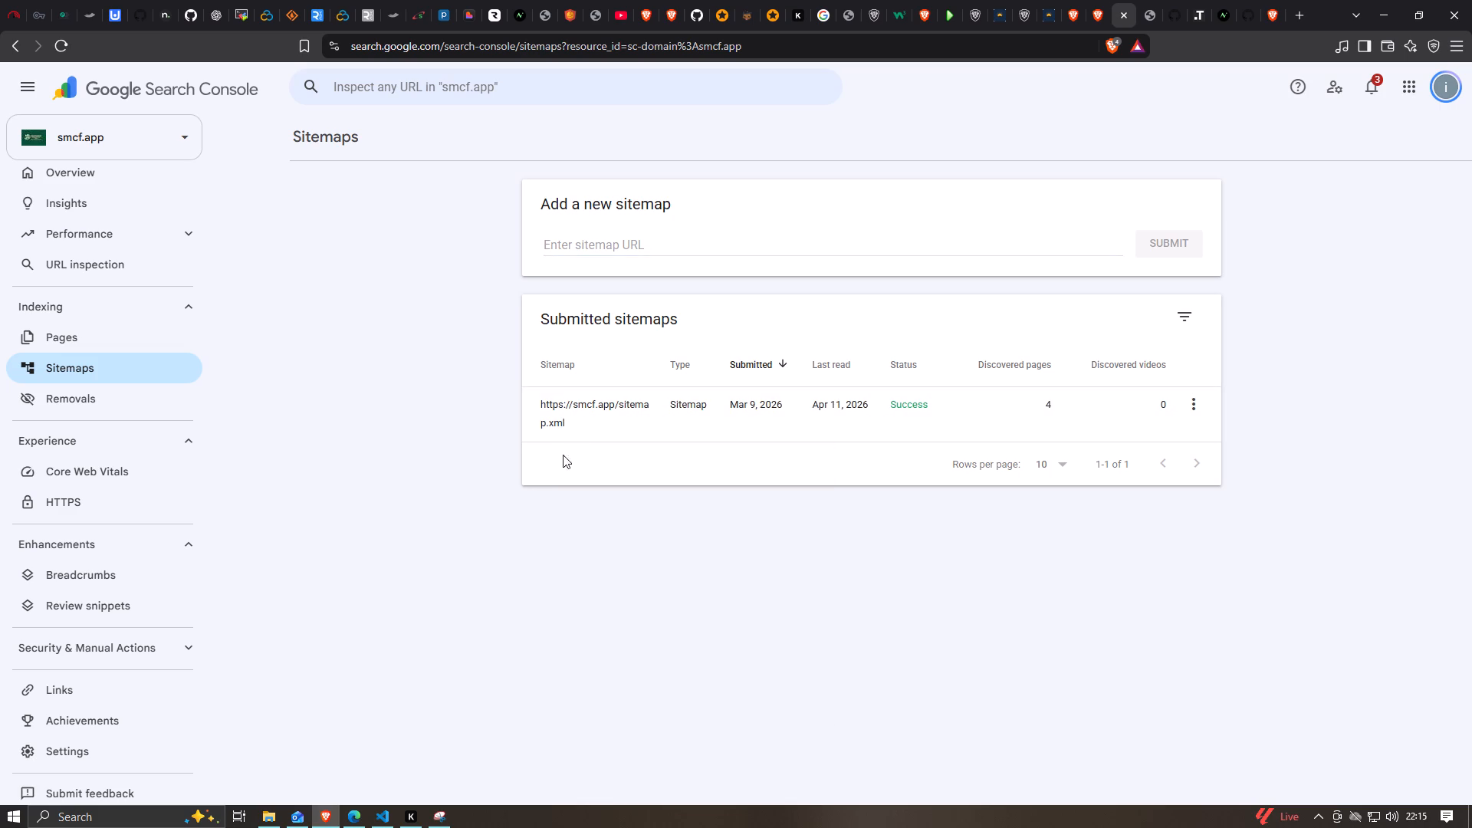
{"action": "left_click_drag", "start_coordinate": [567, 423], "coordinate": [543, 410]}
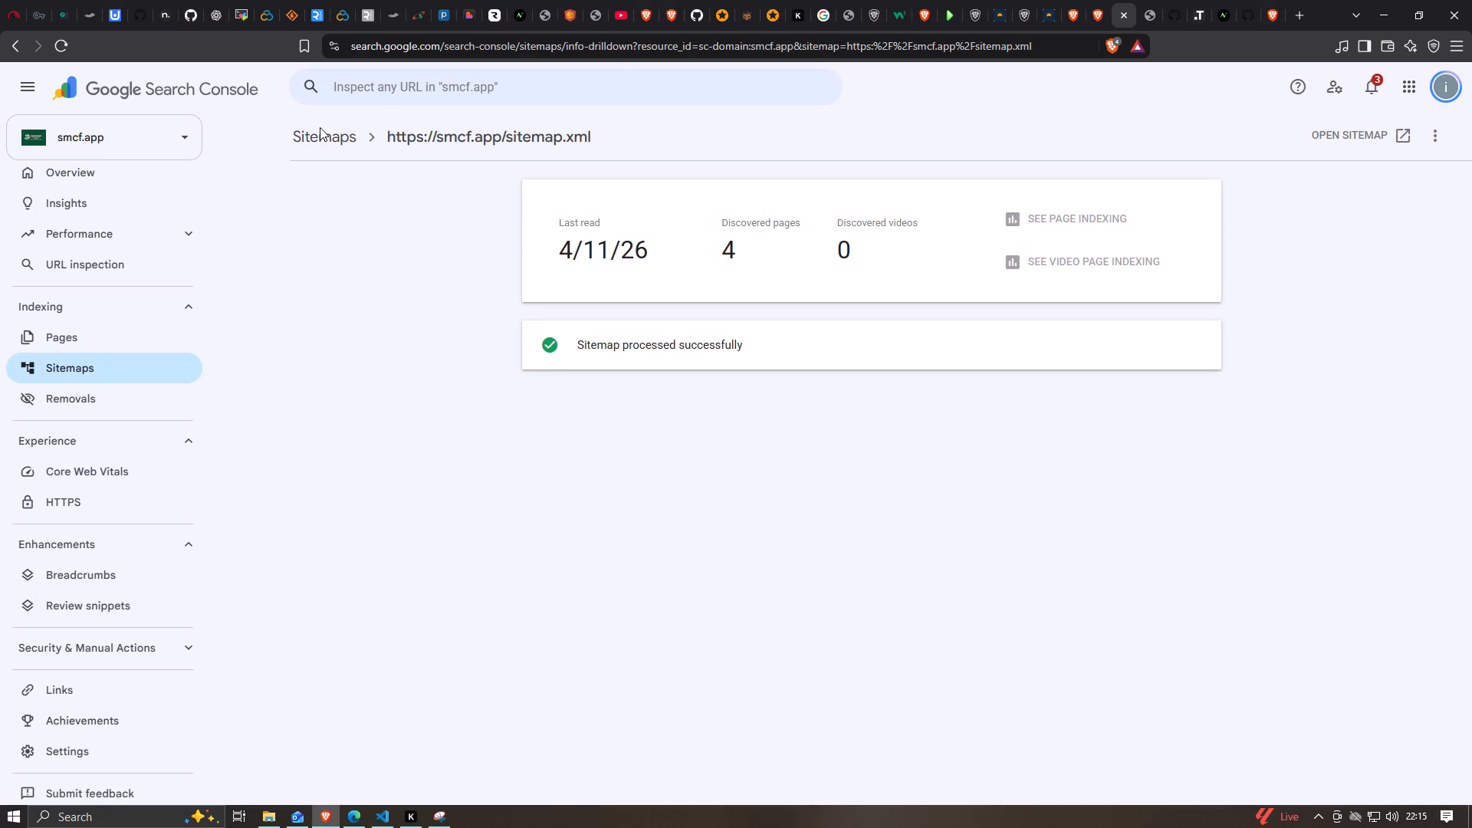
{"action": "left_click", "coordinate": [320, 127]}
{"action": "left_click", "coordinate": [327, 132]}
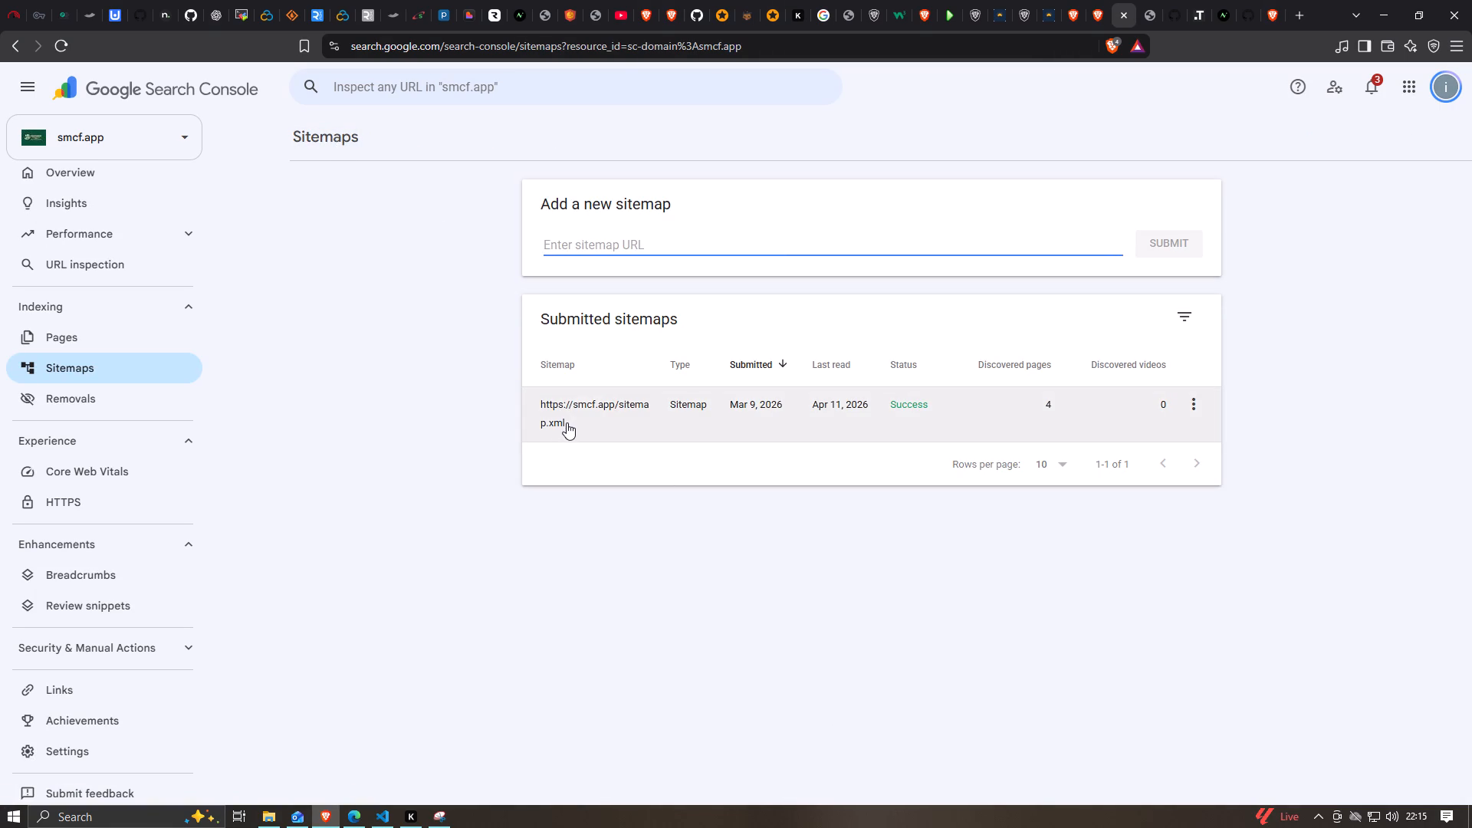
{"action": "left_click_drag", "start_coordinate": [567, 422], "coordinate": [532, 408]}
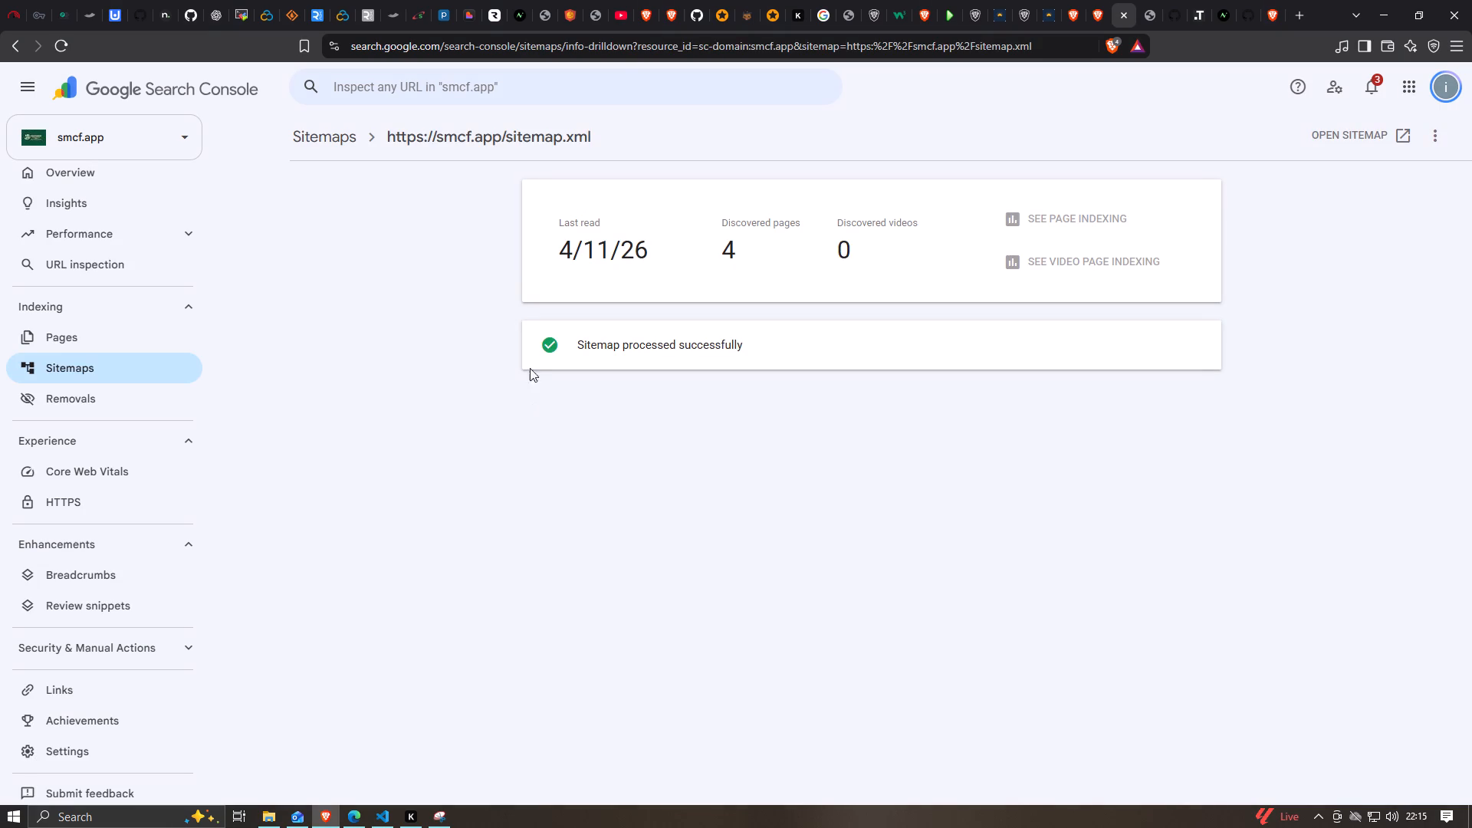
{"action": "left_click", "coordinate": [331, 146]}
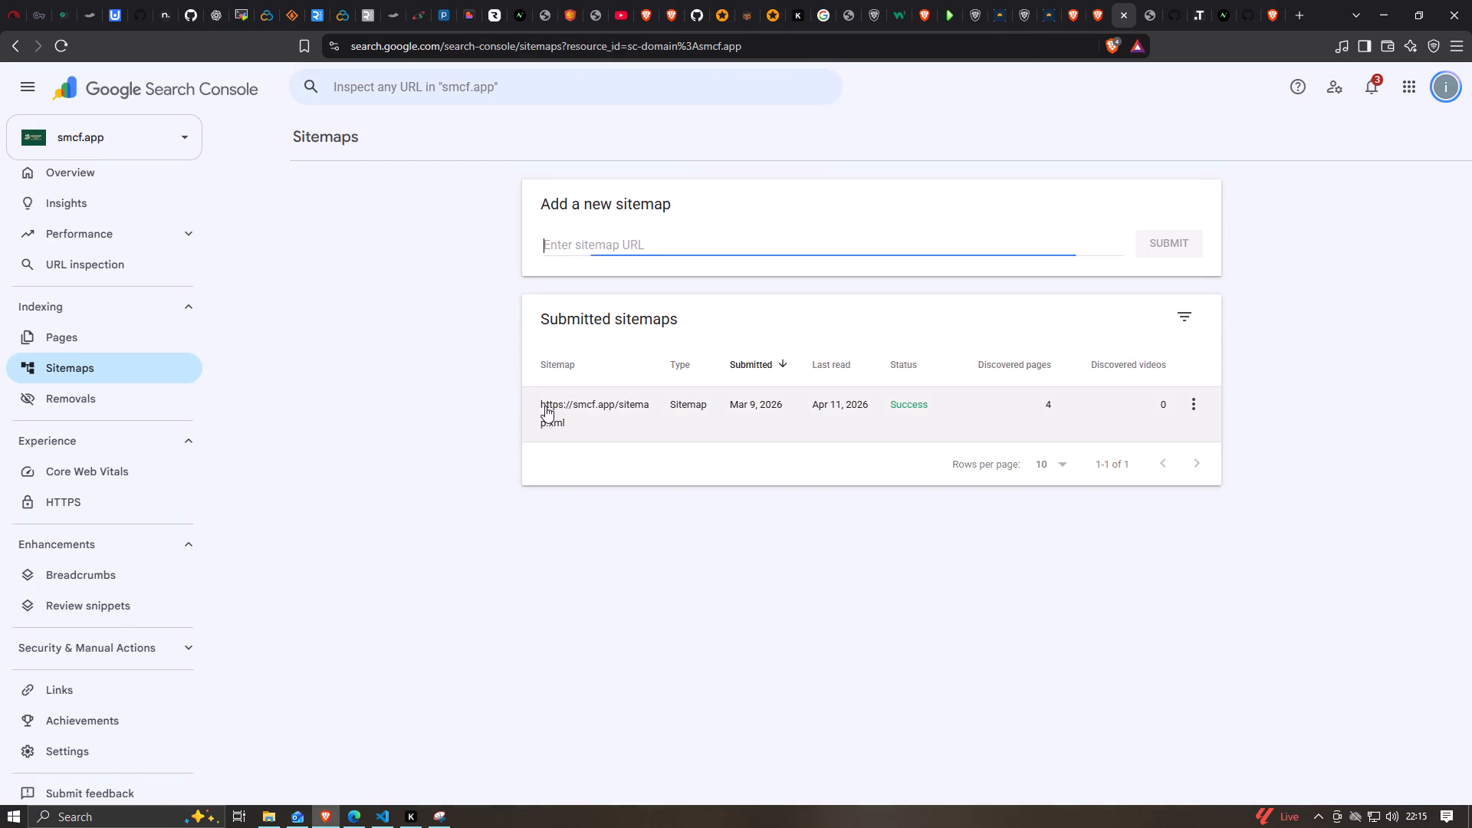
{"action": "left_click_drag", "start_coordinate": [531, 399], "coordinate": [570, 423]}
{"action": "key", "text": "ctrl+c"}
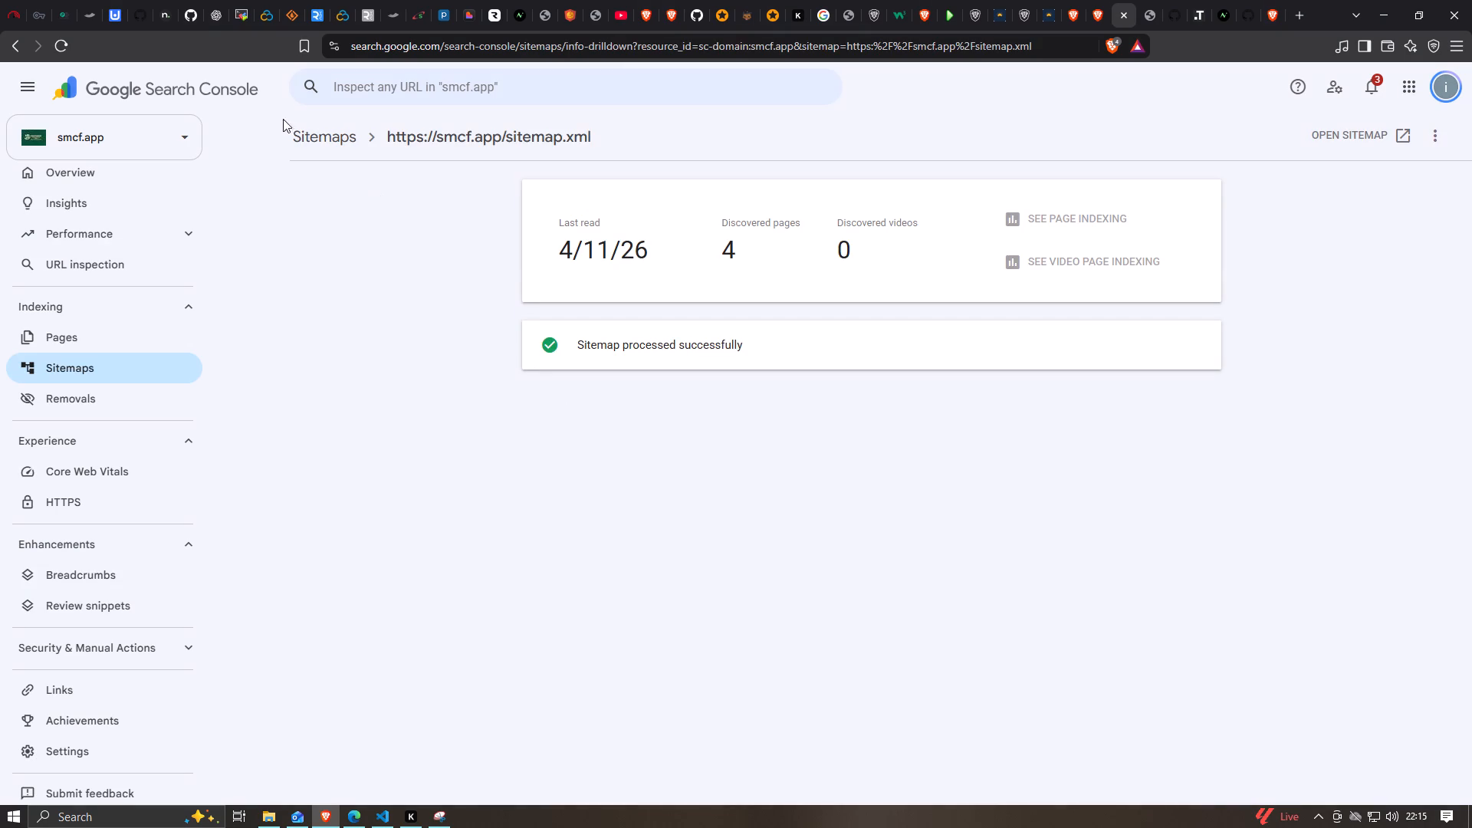
{"action": "left_click_drag", "start_coordinate": [383, 137], "coordinate": [397, 143]}
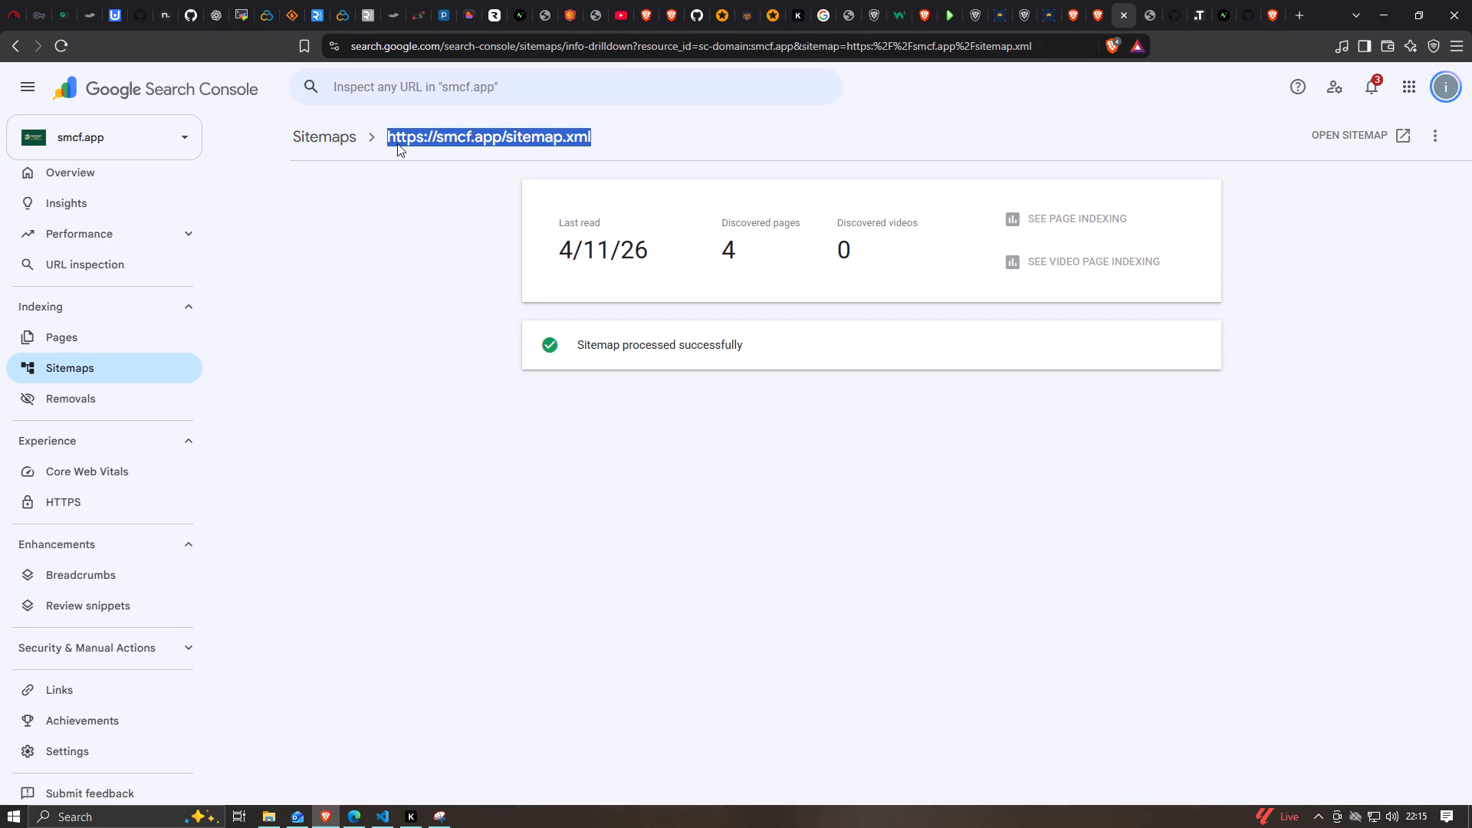
{"action": "left_click_drag", "start_coordinate": [397, 143], "coordinate": [477, 146]}
{"action": "key", "text": "ctrl+c"}
Return to the Sitemaps overview and choose the smcf.app domain property in the property list.
{"action": "left_click", "coordinate": [326, 136]}
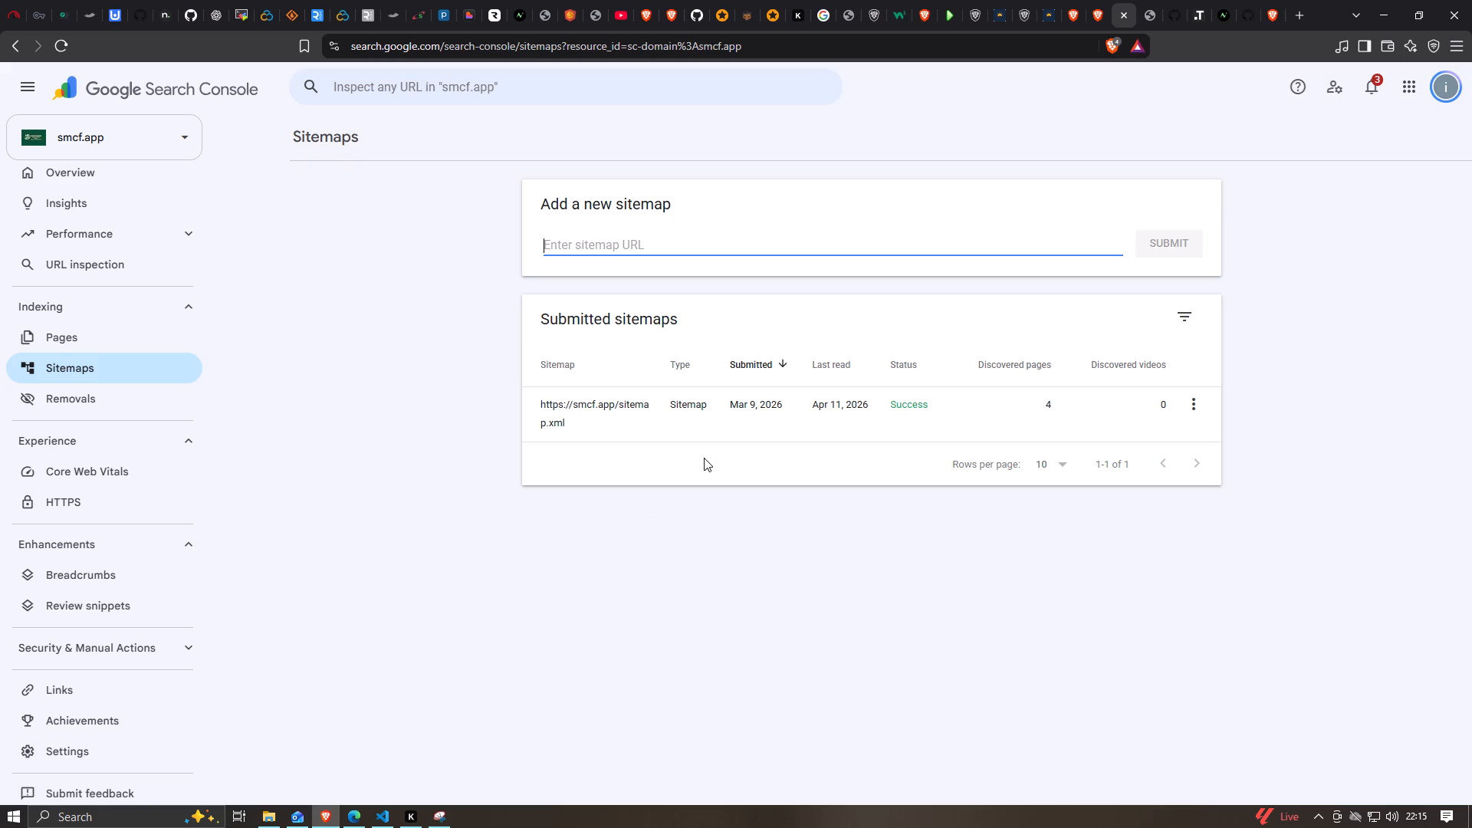
{"action": "left_click", "coordinate": [129, 146]}
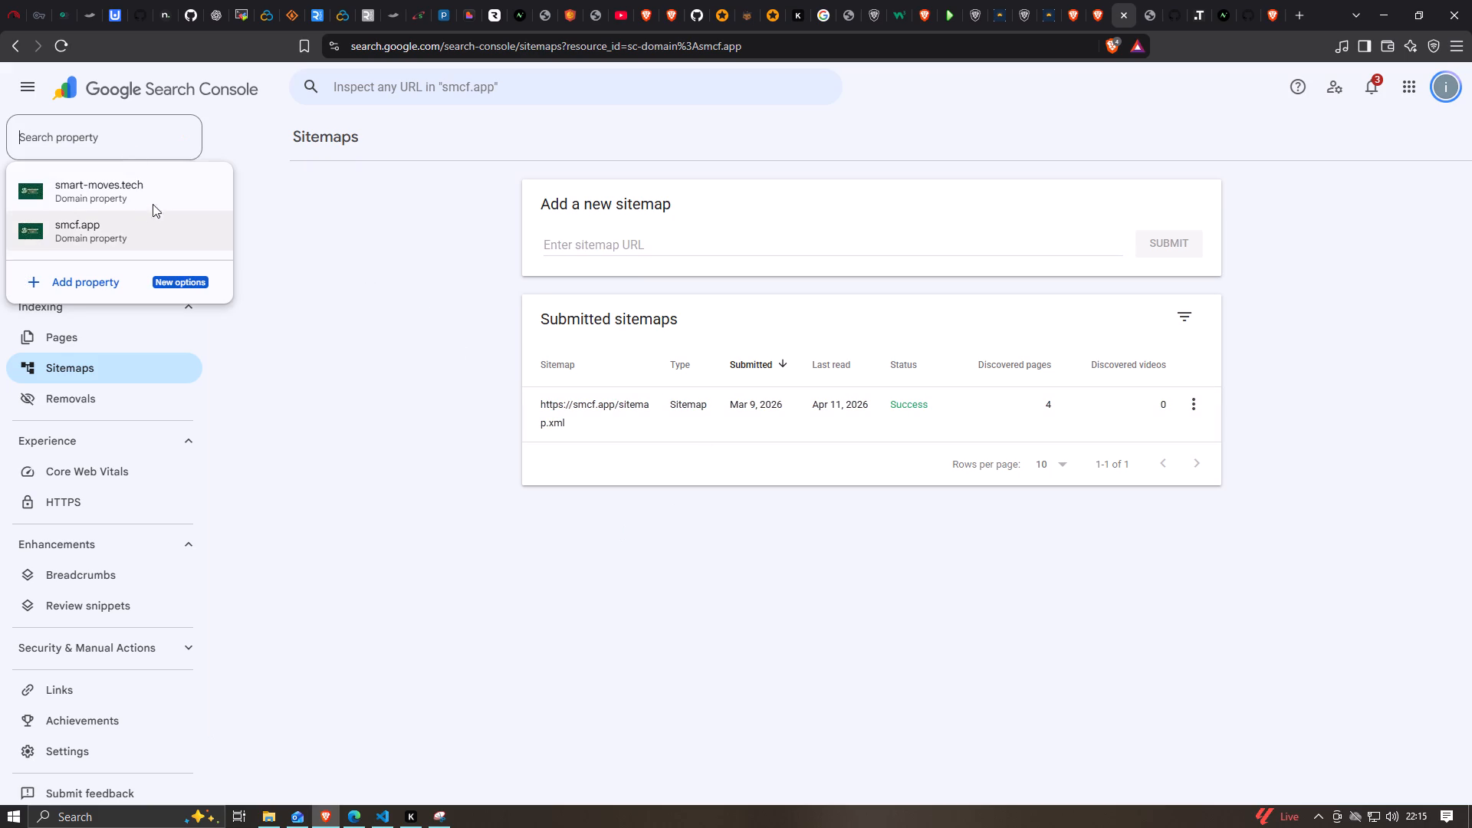
{"action": "left_click", "coordinate": [132, 227]}
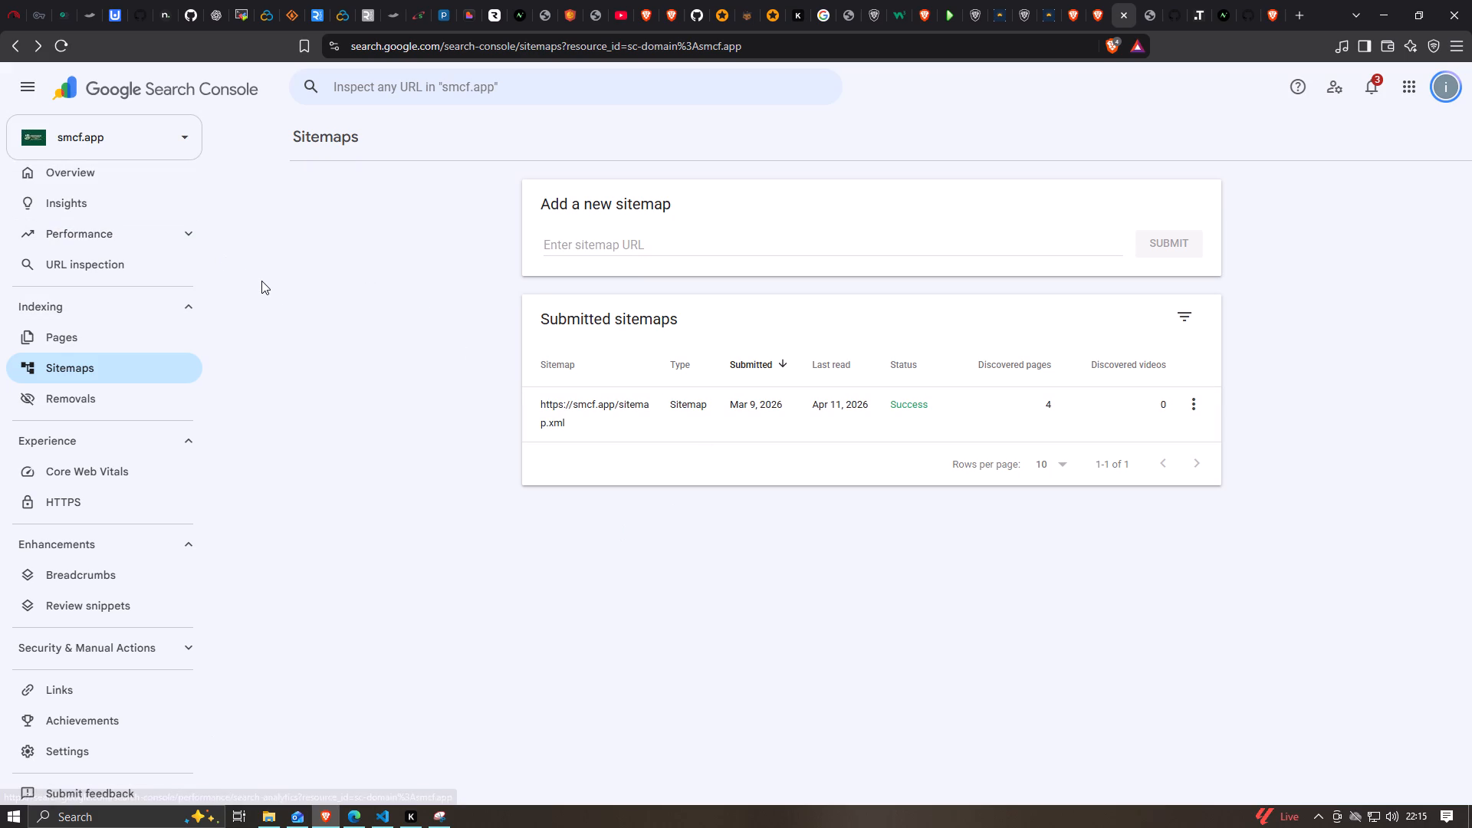
{"action": "left_click", "coordinate": [136, 144]}
{"action": "left_click", "coordinate": [149, 194]}
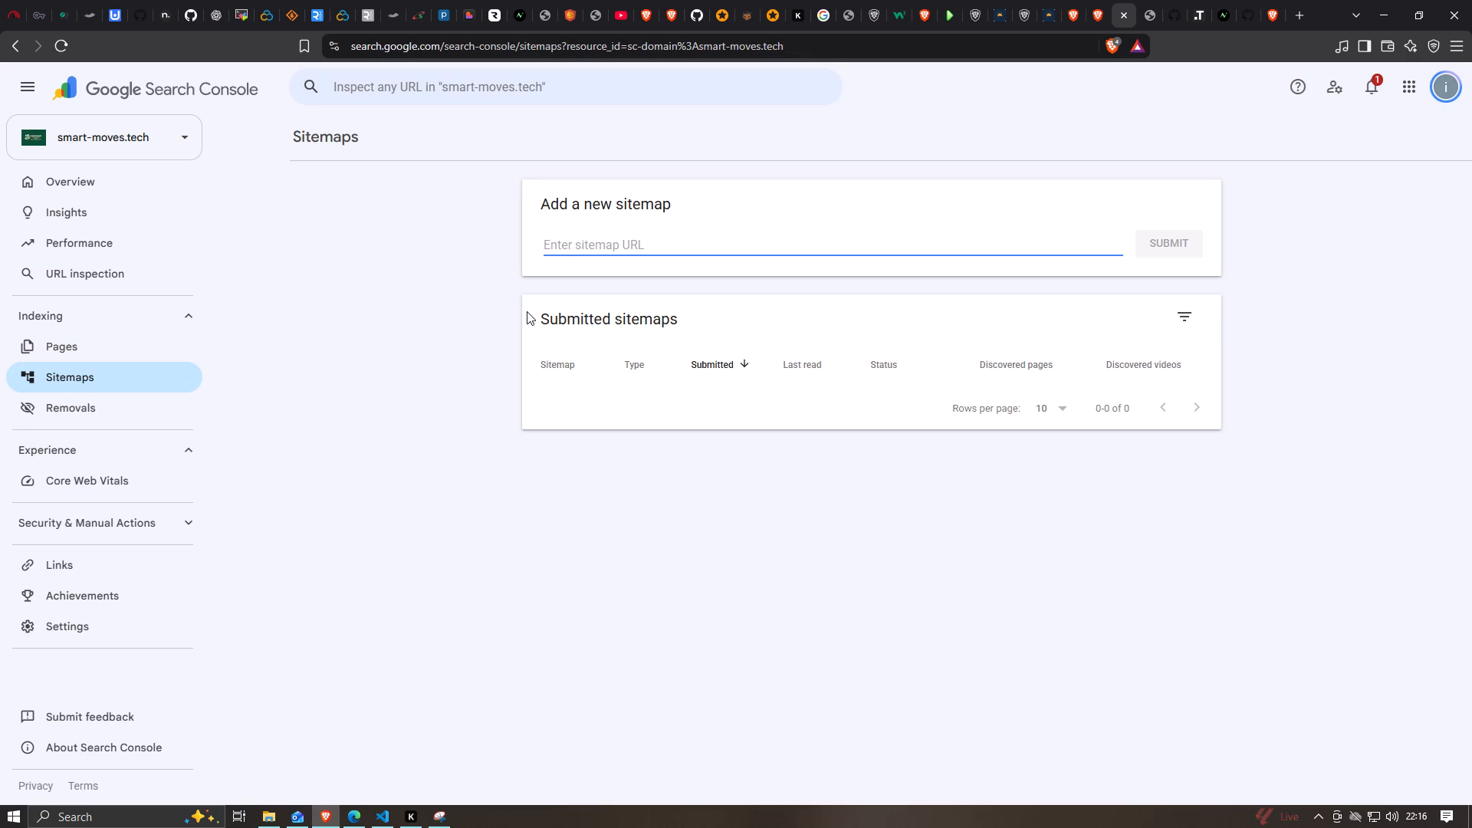
{"action": "key", "text": "ctrl+v"}
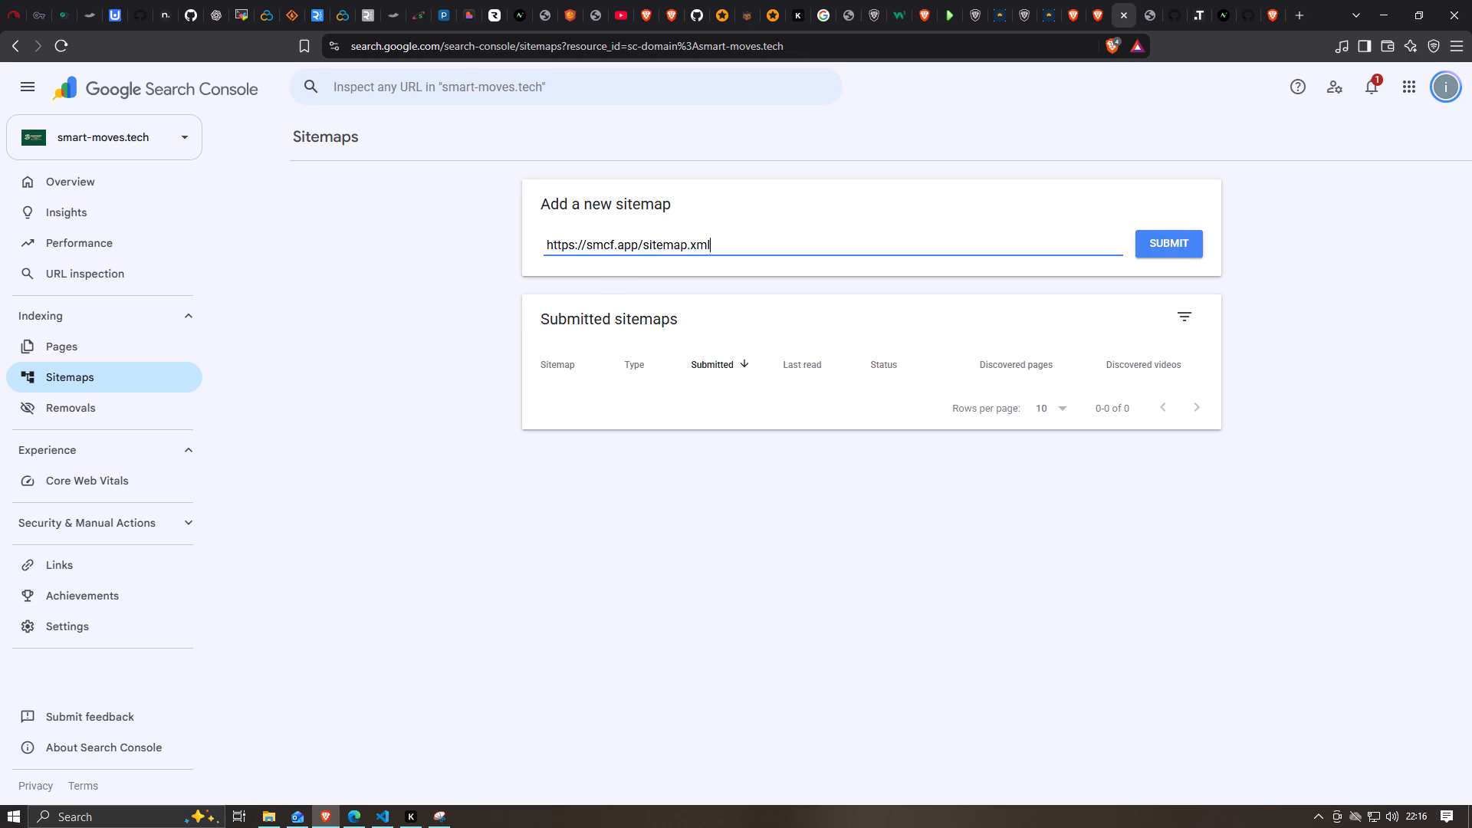
{"action": "left_click_drag", "start_coordinate": [636, 246], "coordinate": [610, 251]}
{"action": "left_click_drag", "start_coordinate": [610, 251], "coordinate": [606, 252]}
{"action": "type", "text": "art"}
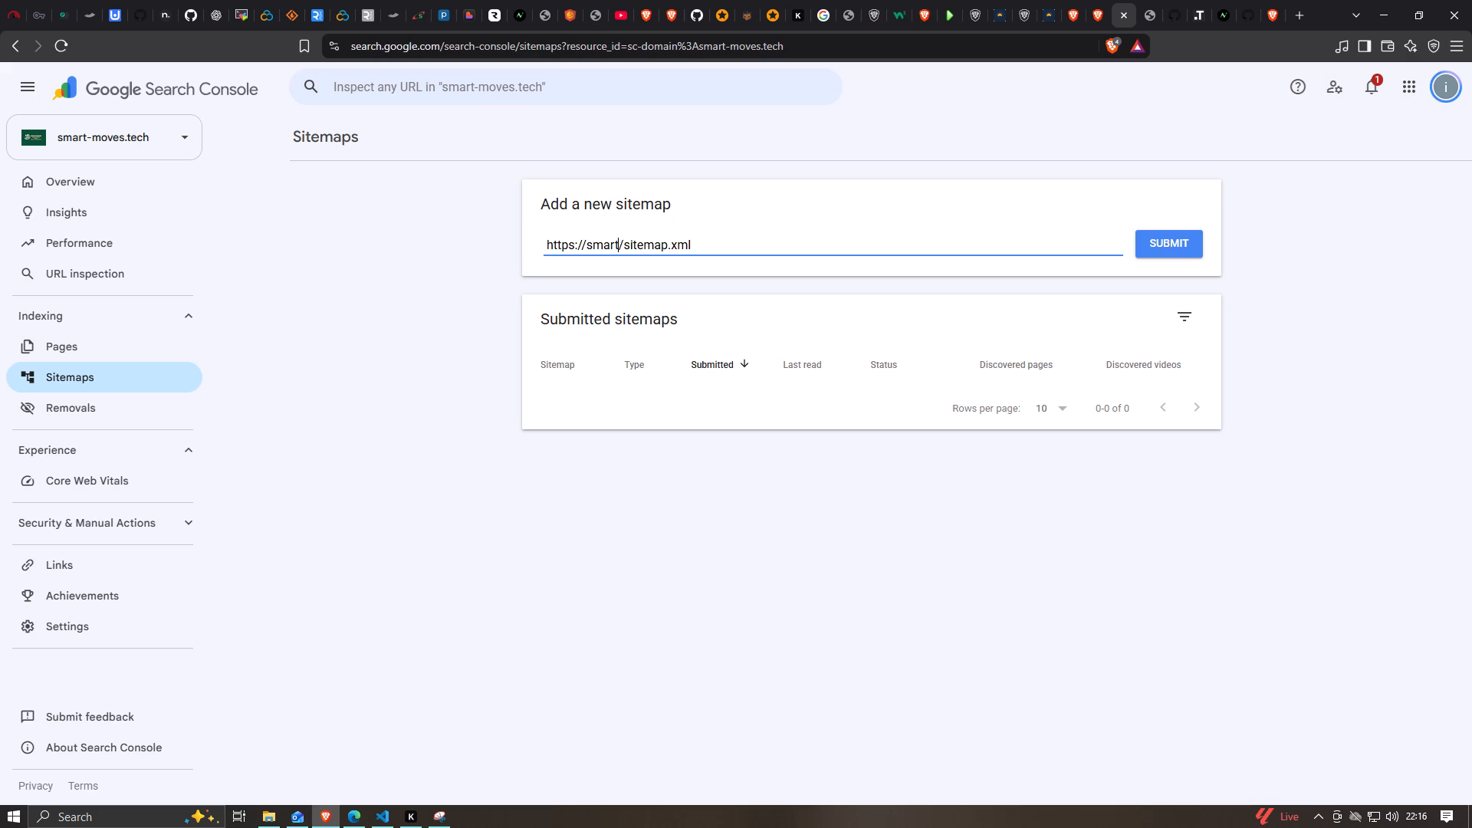
{"action": "type", "text": "-moves.tech"}
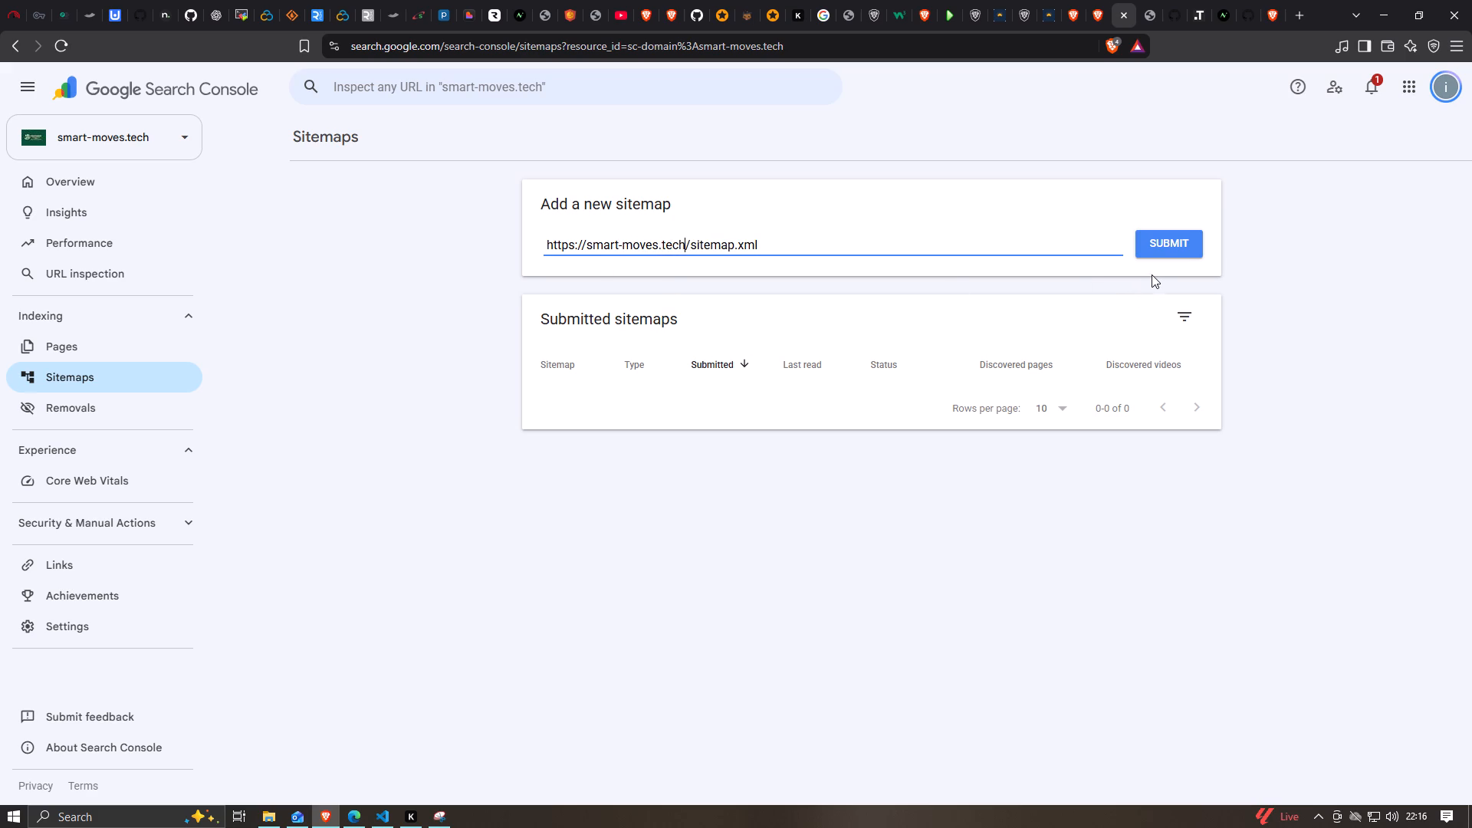
{"action": "left_click", "coordinate": [1184, 247]}
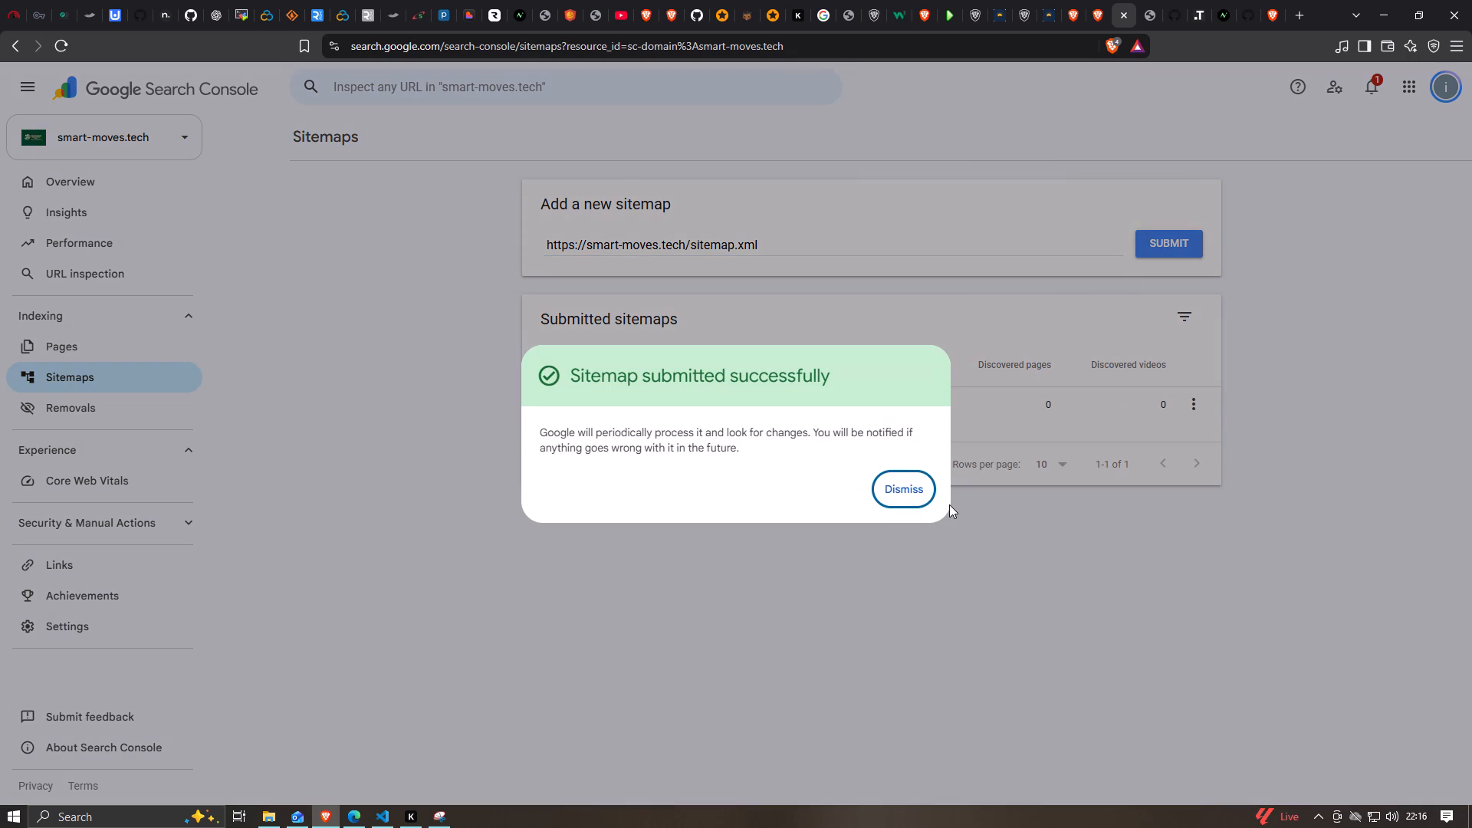
{"action": "left_click", "coordinate": [897, 493]}
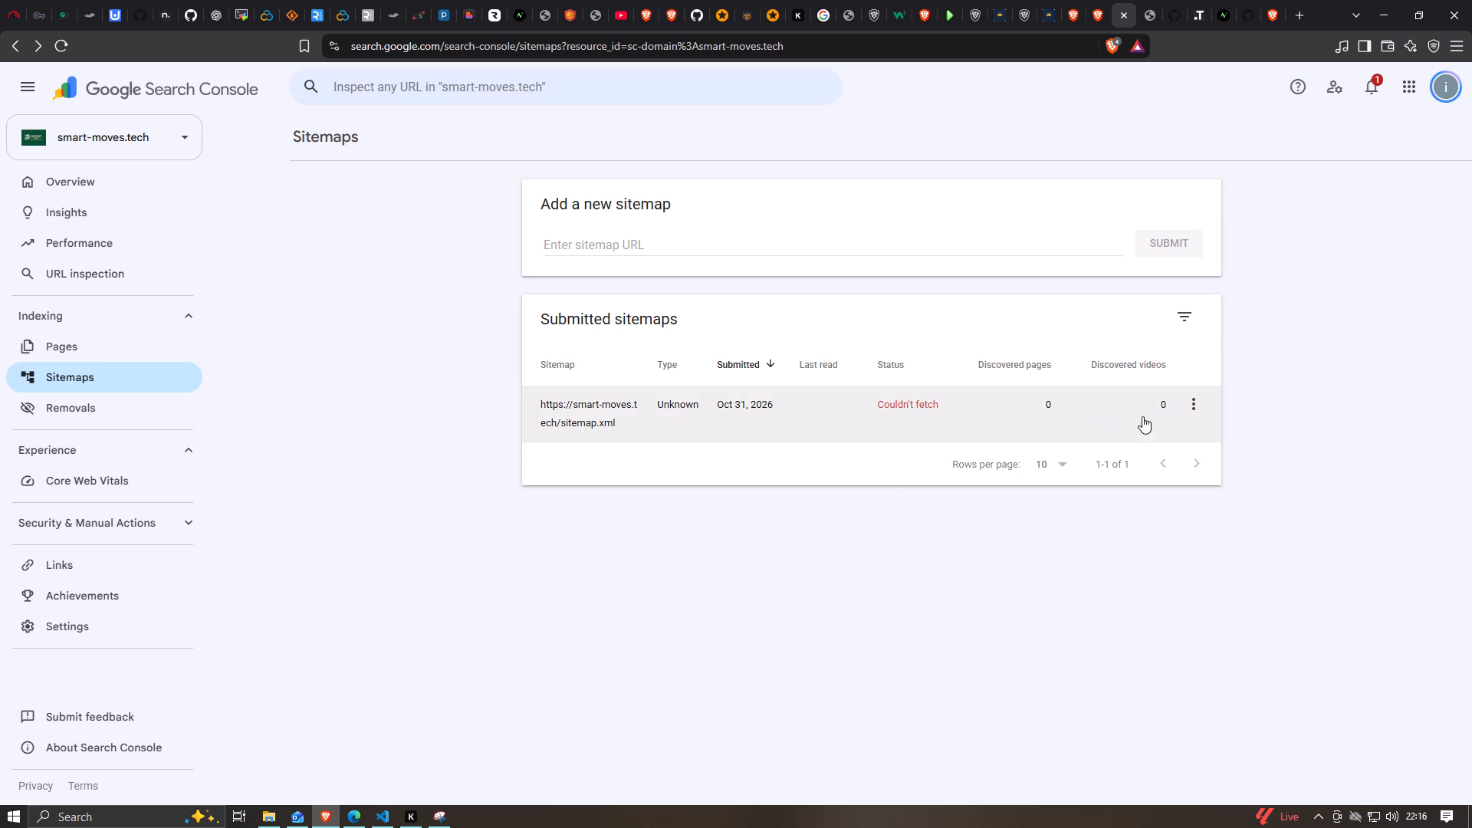
Check the additional options available for the submitted smart-moves.tech sitemap.
{"action": "left_click", "coordinate": [1194, 407]}
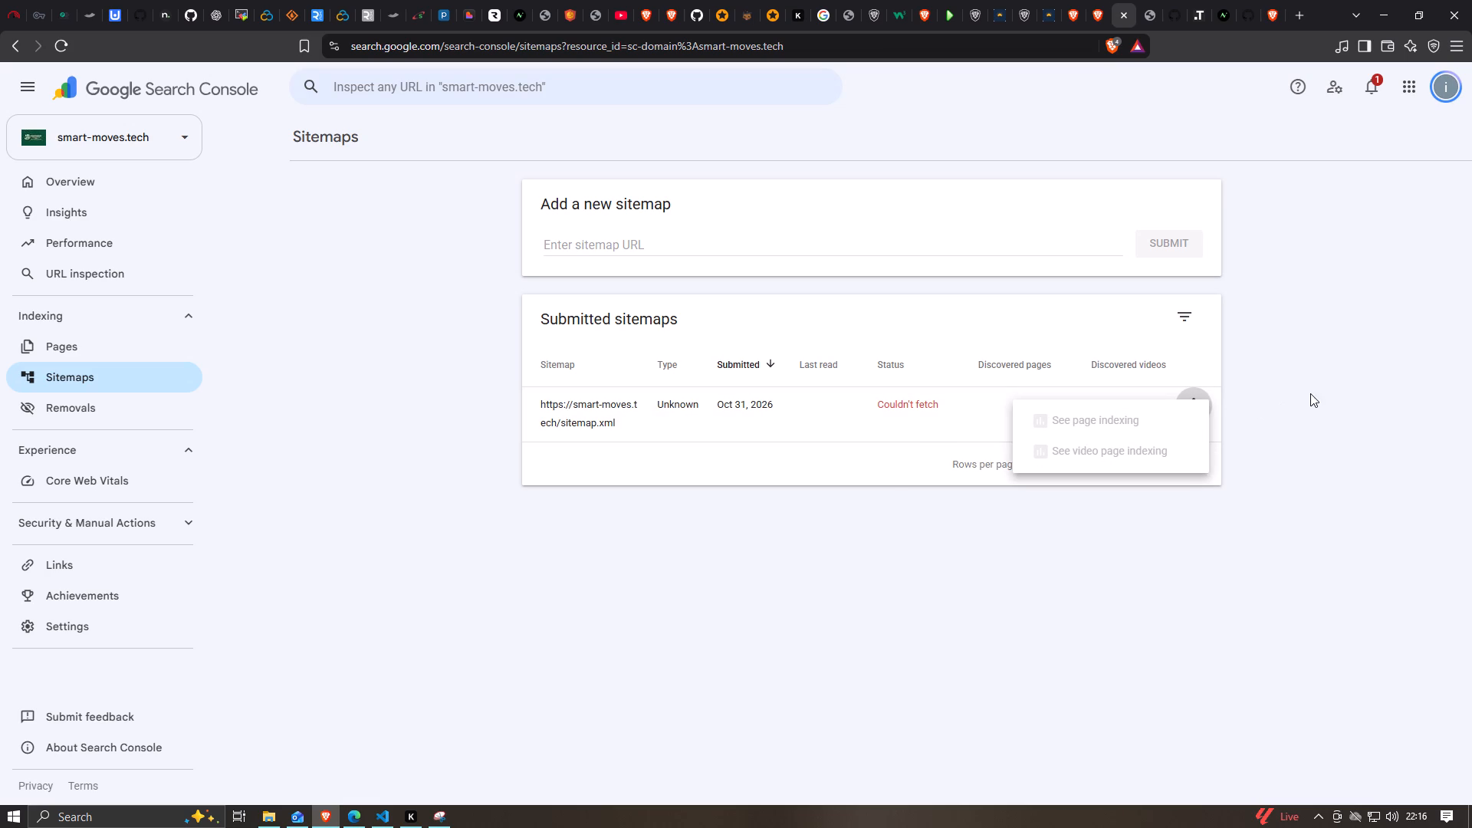
{"action": "left_click", "coordinate": [1310, 393]}
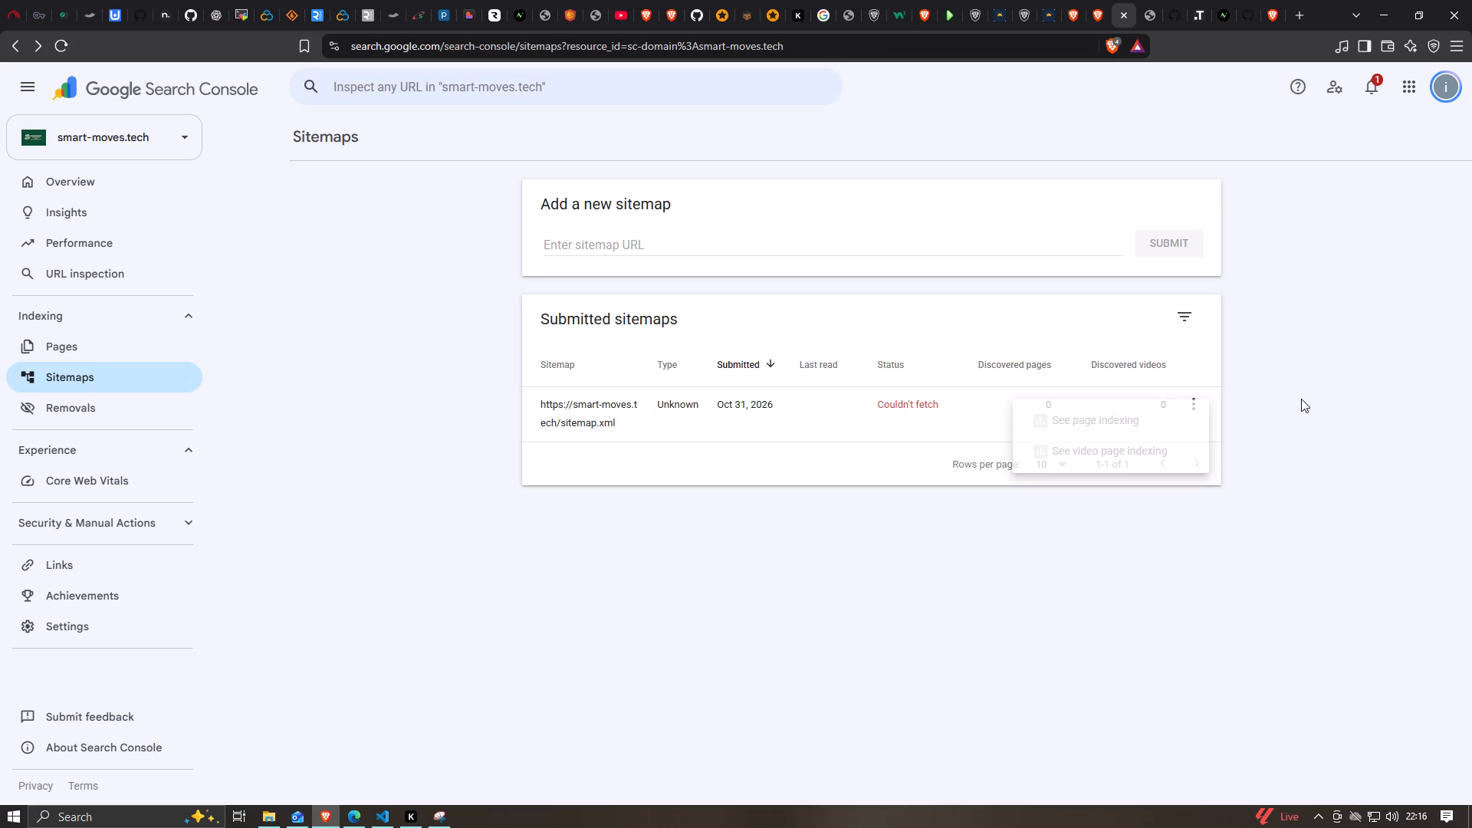
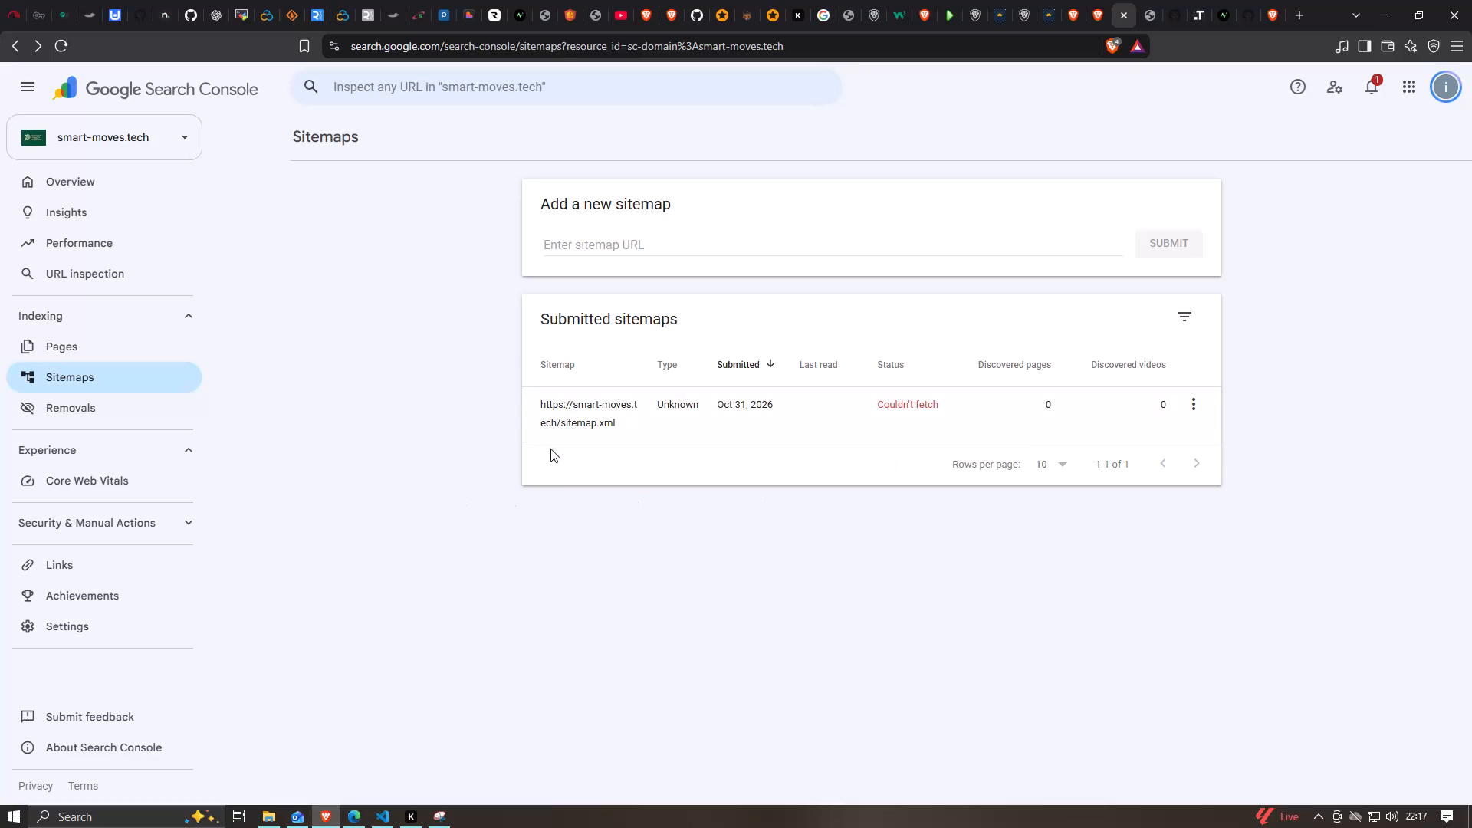
Check the processing details of the submitted smart-moves.tech sitemap and return to the Sitemaps overview.
{"action": "left_click", "coordinate": [598, 402]}
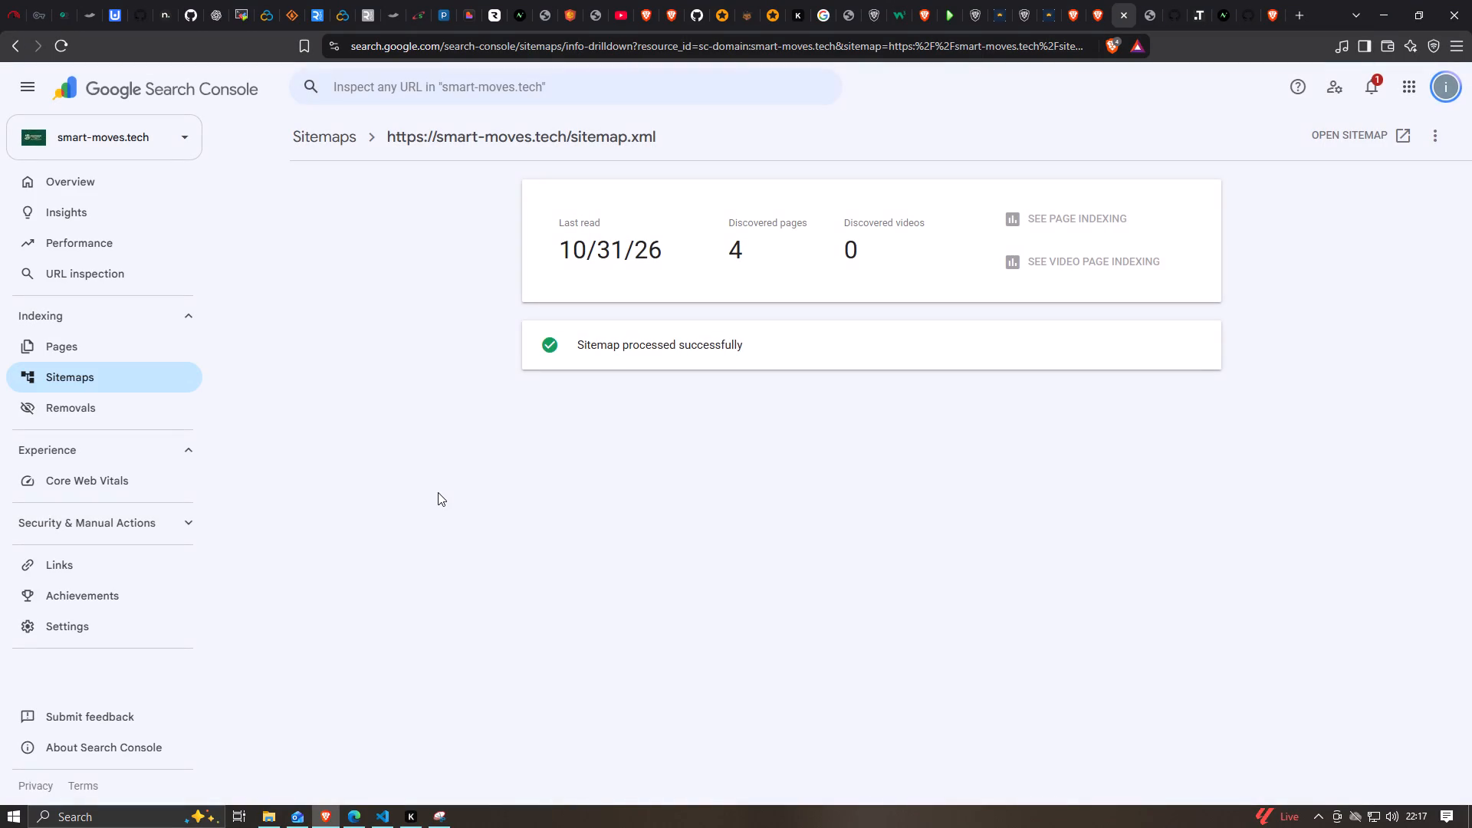
{"action": "left_click", "coordinate": [342, 140]}
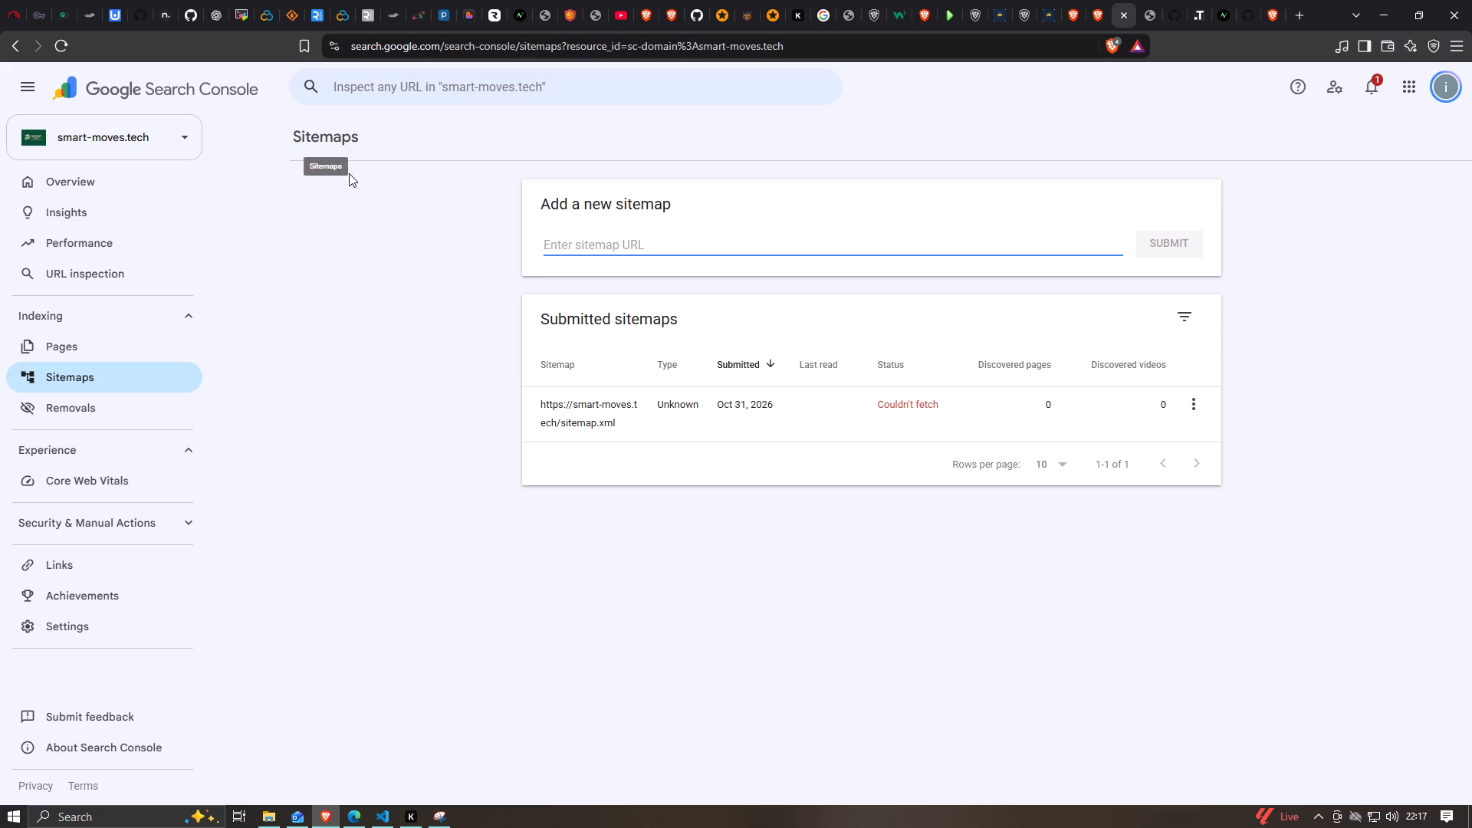
Review the Page indexing report and the property settings for smart-moves.tech, including the crawling section.
{"action": "left_click", "coordinate": [104, 354]}
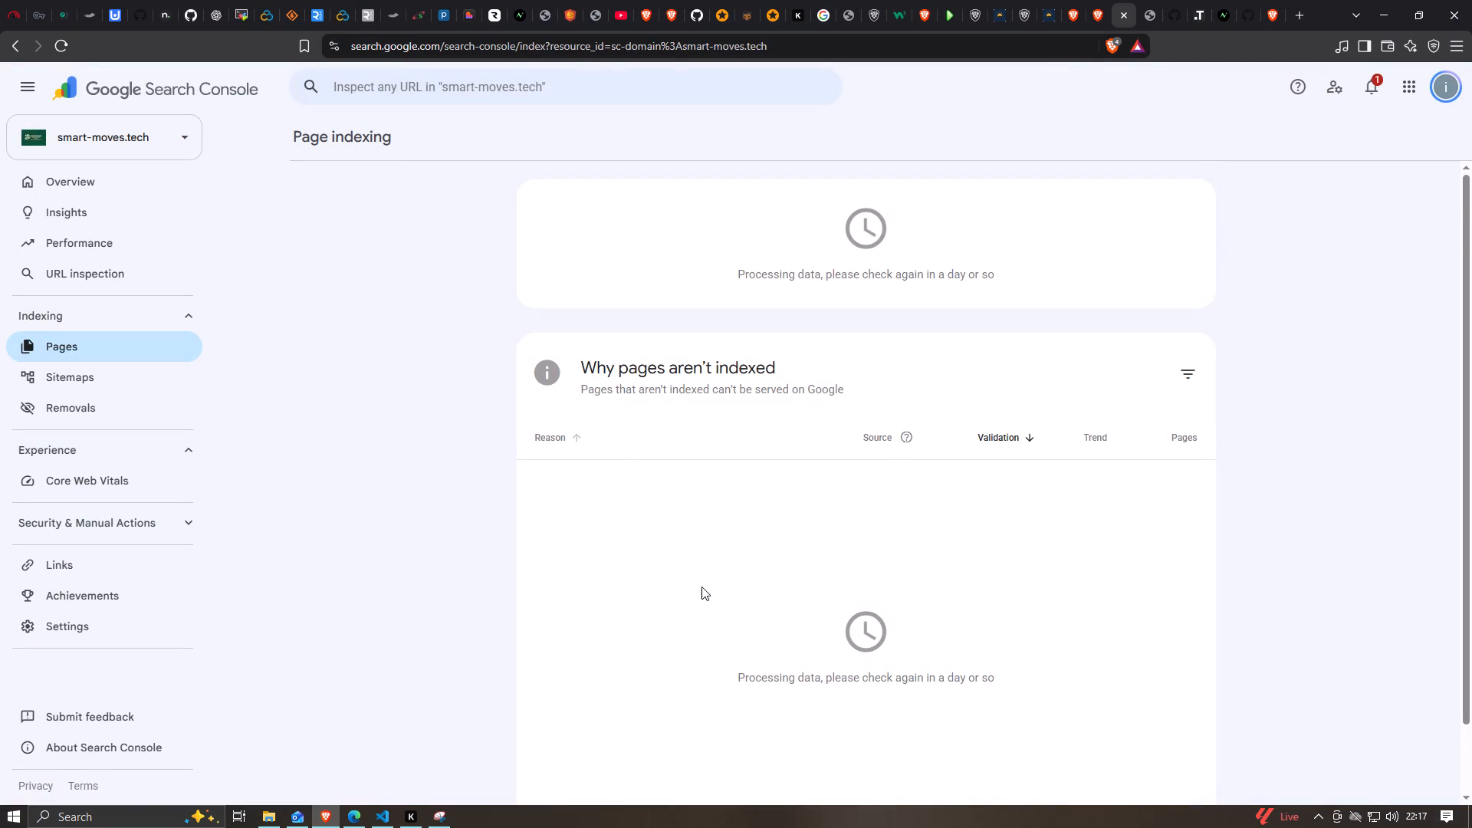
{"action": "scroll", "coordinate": [701, 590], "scroll_direction": "down", "scroll_amount": 3}
{"action": "scroll", "coordinate": [701, 590], "scroll_direction": "up", "scroll_amount": 1}
{"action": "scroll", "coordinate": [701, 590], "scroll_direction": "down", "scroll_amount": 2}
{"action": "scroll", "coordinate": [133, 693], "scroll_direction": "down", "scroll_amount": 5}
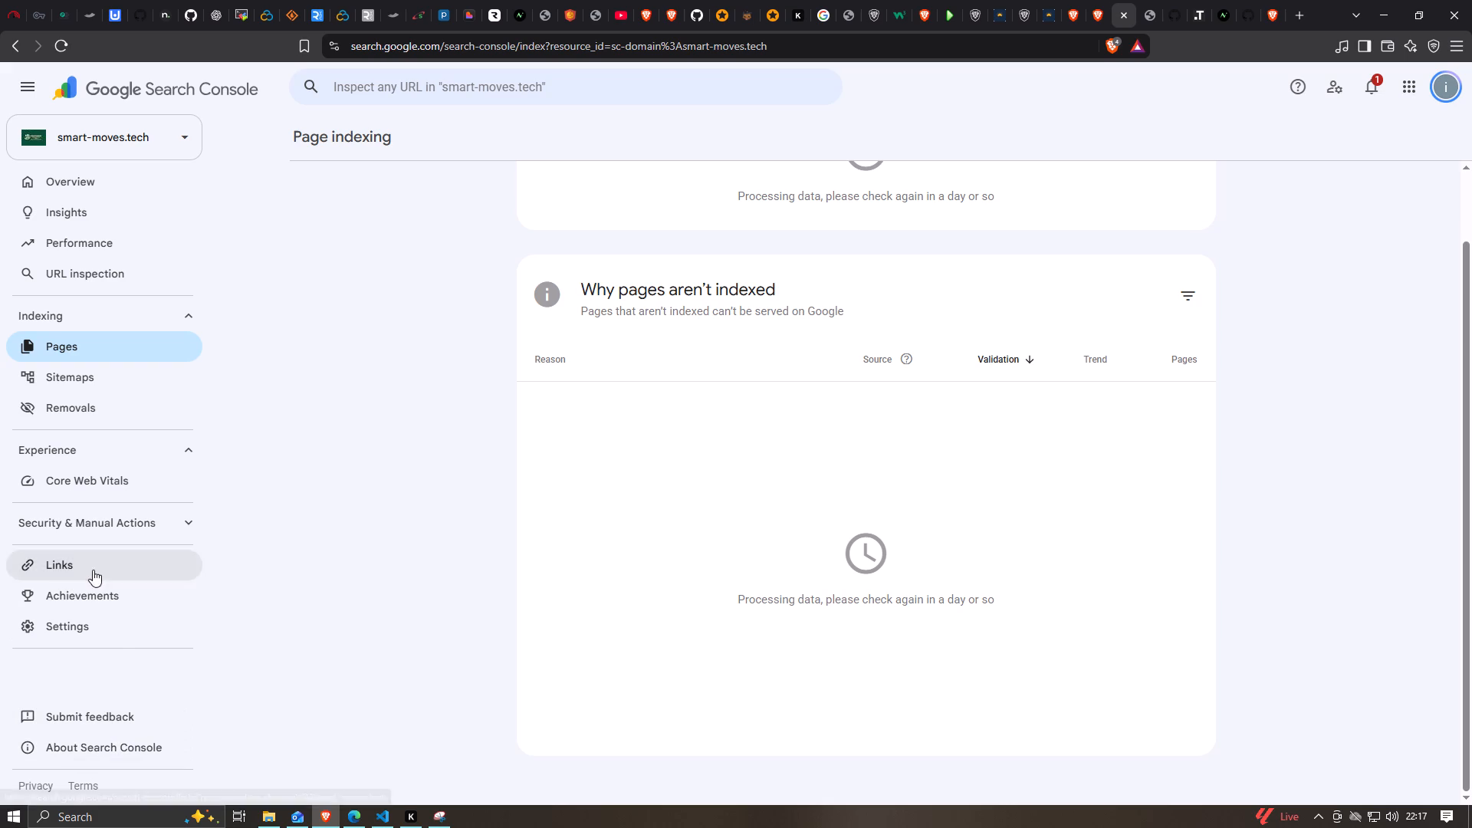
{"action": "left_click", "coordinate": [110, 639]}
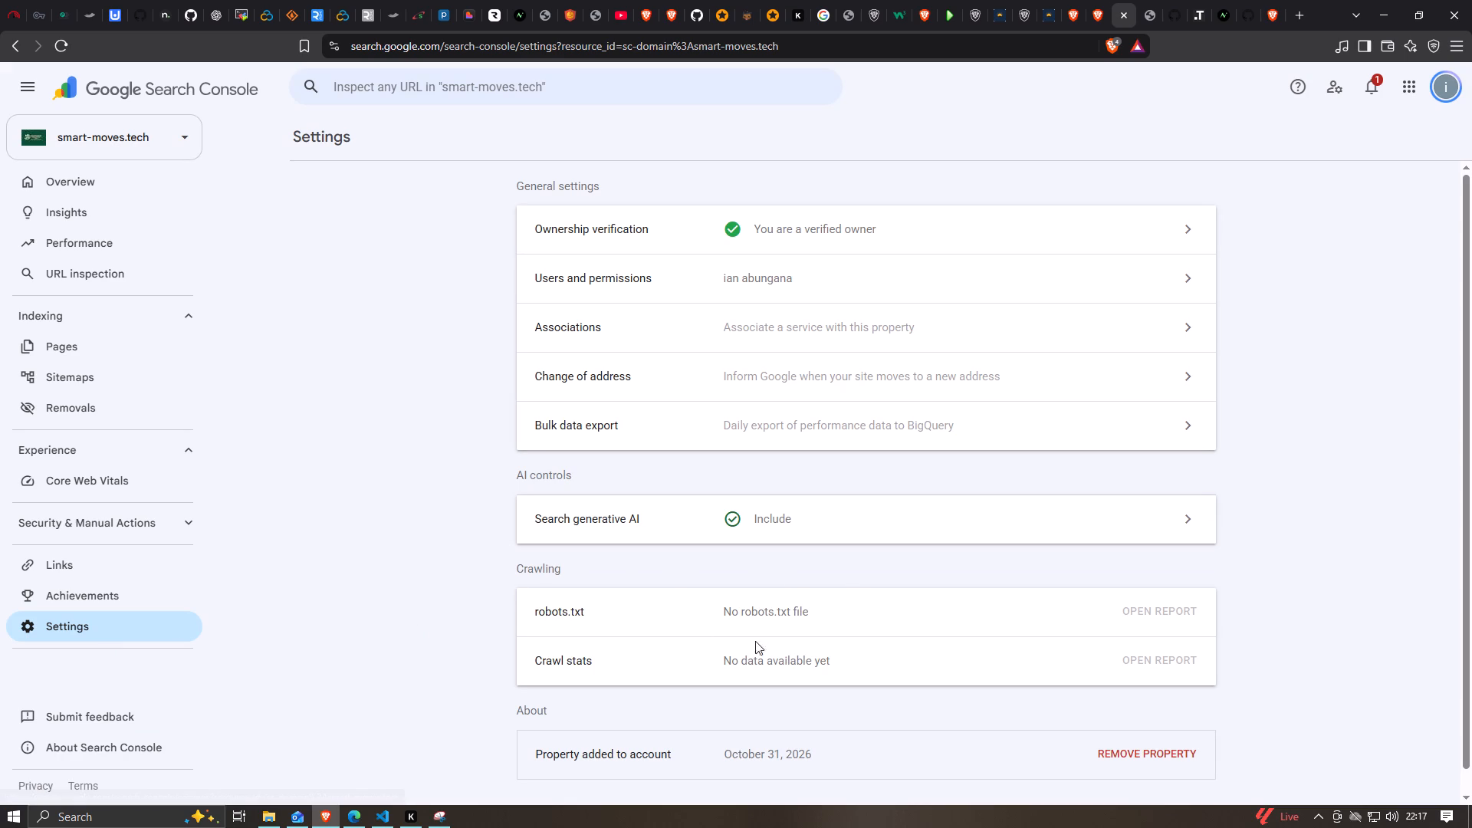
{"action": "scroll", "coordinate": [656, 638], "scroll_direction": "down", "scroll_amount": 2}
{"action": "scroll", "coordinate": [656, 638], "scroll_direction": "up", "scroll_amount": 3}
Look through the Achievements, Links and Core Web Vitals reports, ending back on the Page indexing report.
{"action": "left_click", "coordinate": [119, 593]}
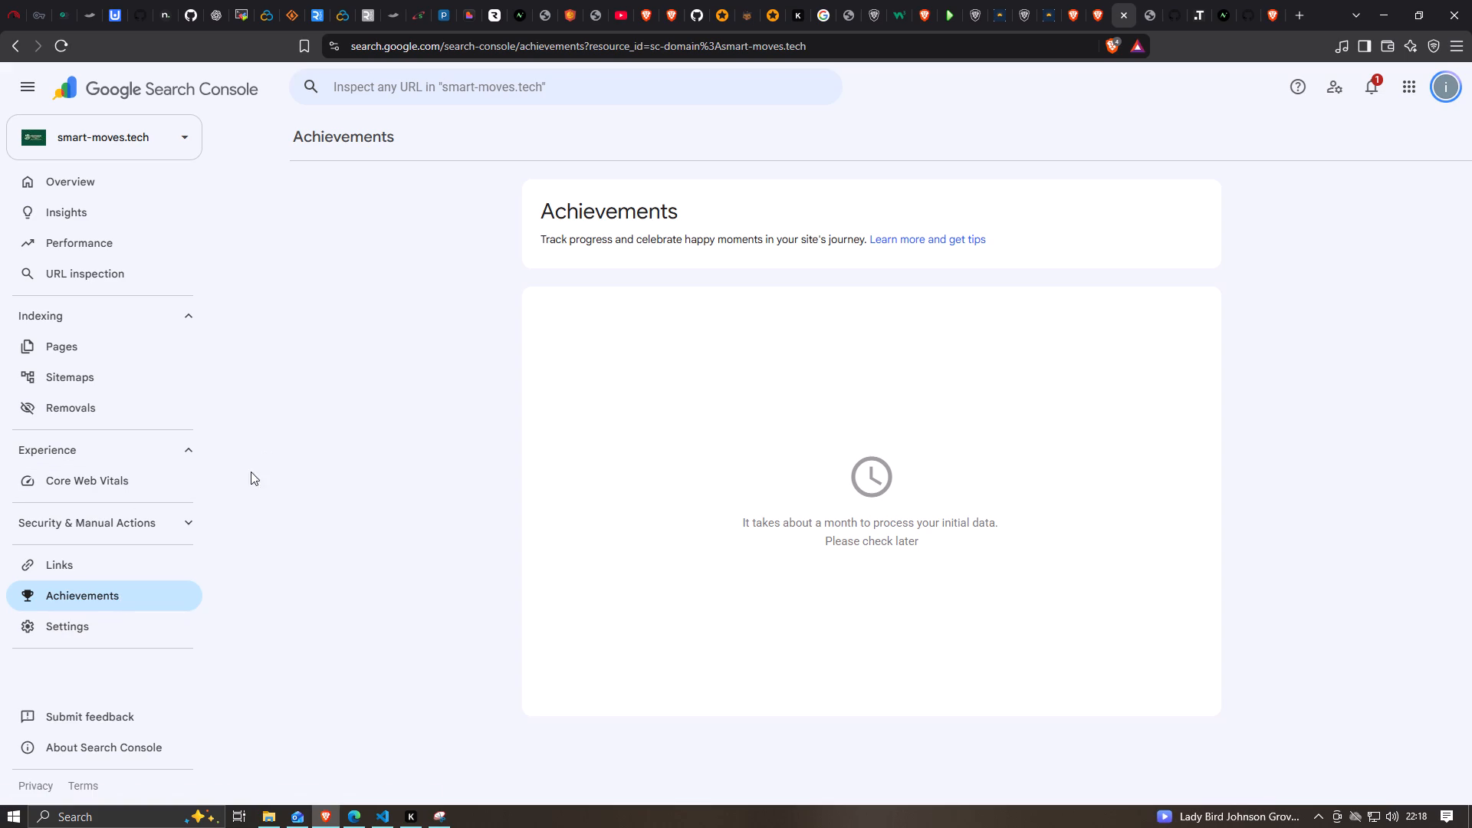
{"action": "left_click", "coordinate": [111, 556]}
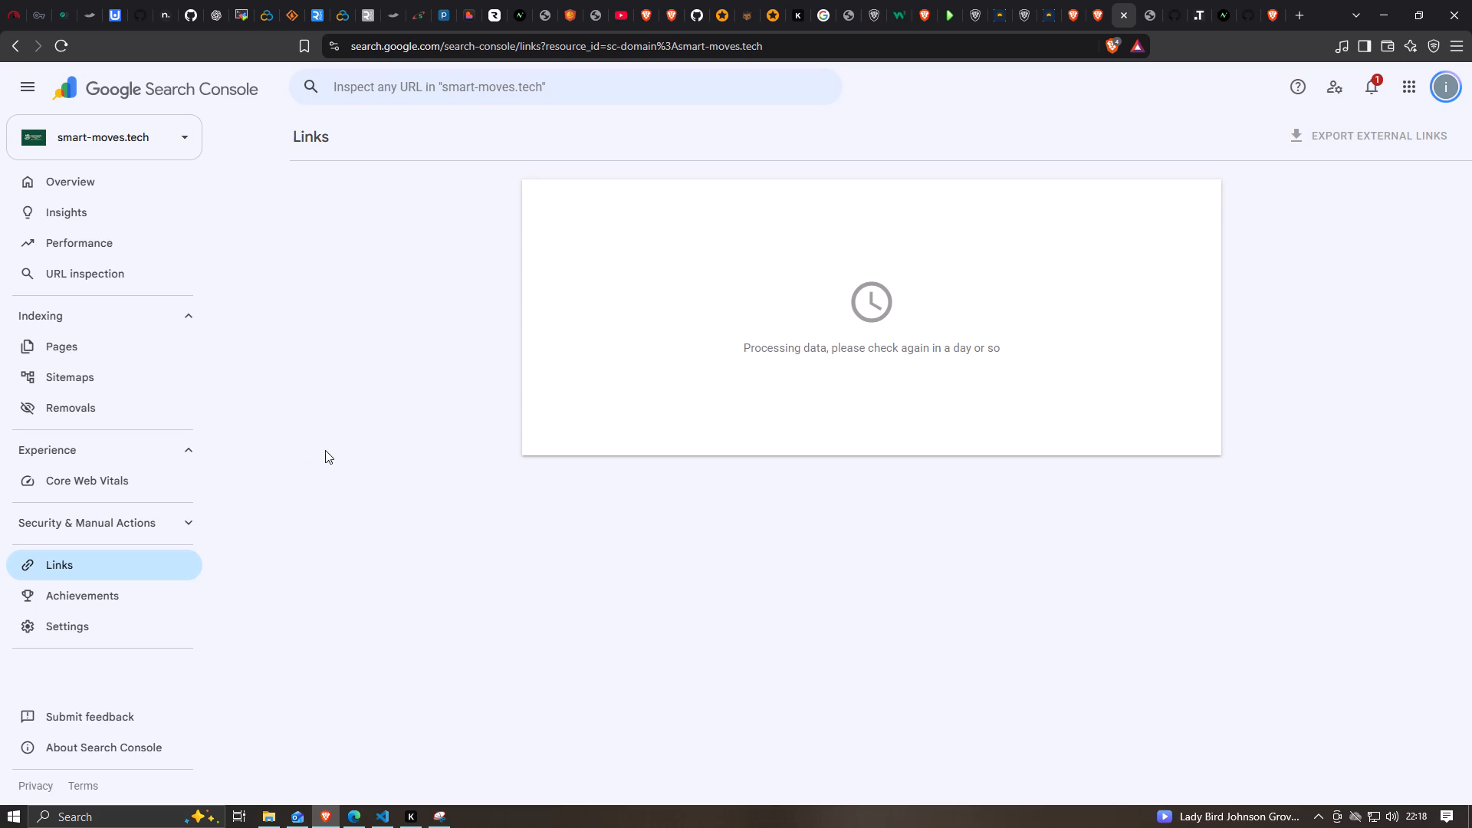
{"action": "scroll", "coordinate": [488, 455], "scroll_direction": "up", "scroll_amount": 2}
{"action": "scroll", "coordinate": [488, 455], "scroll_direction": "down", "scroll_amount": 1}
{"action": "scroll", "coordinate": [488, 455], "scroll_direction": "up", "scroll_amount": 2}
{"action": "left_click", "coordinate": [98, 477]}
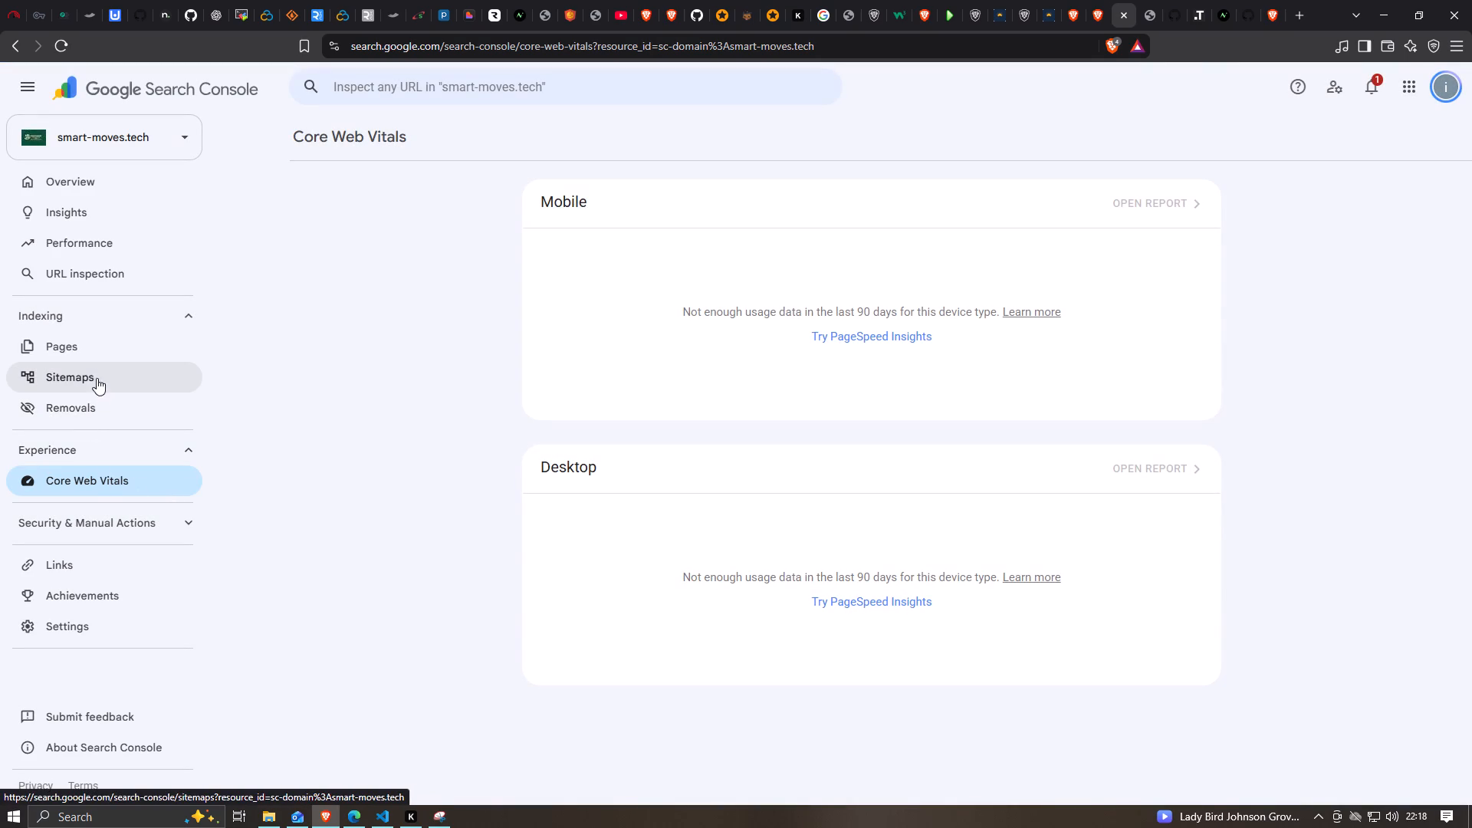
{"action": "left_click", "coordinate": [91, 356]}
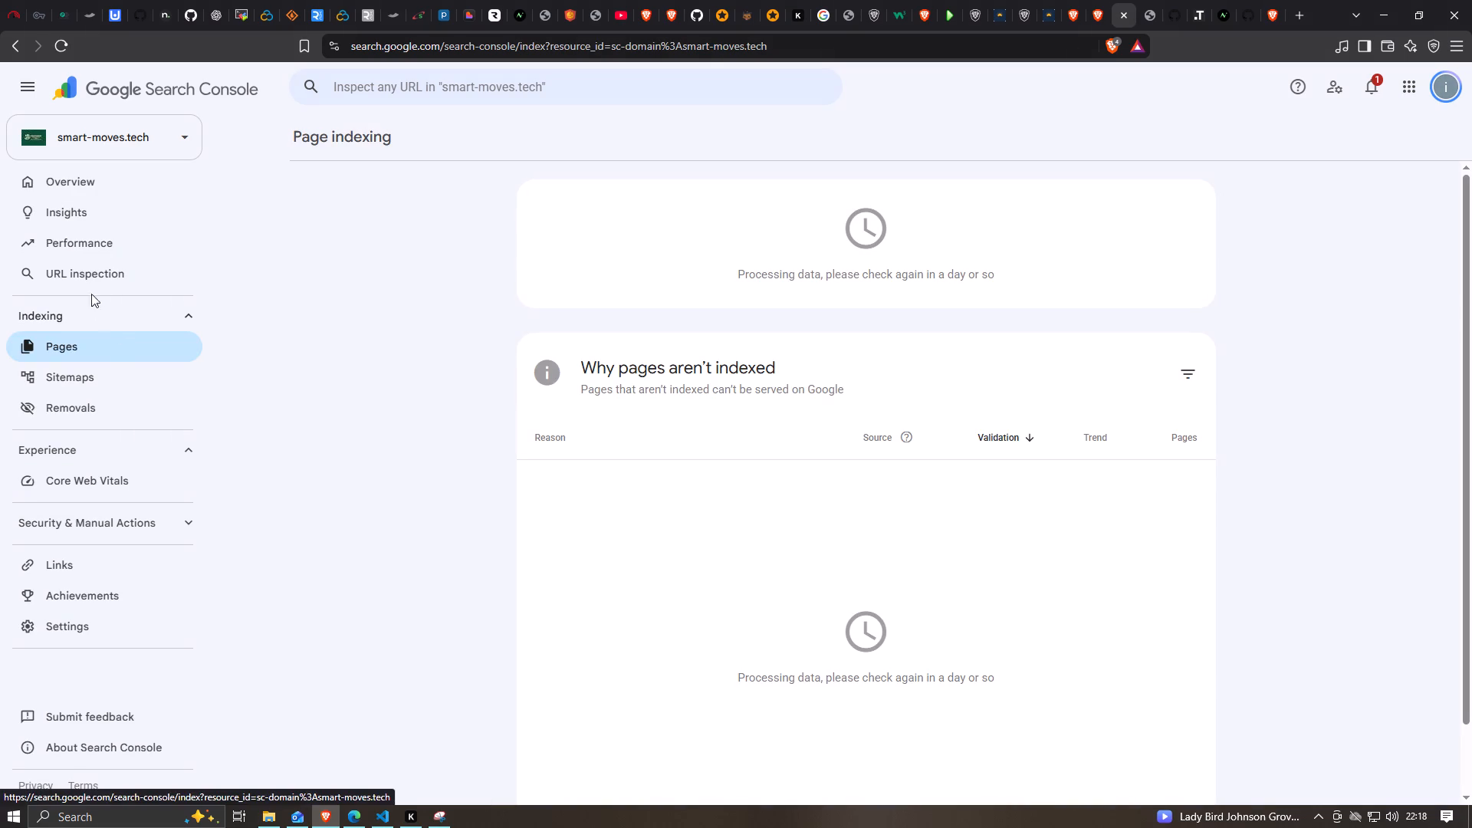
{"action": "left_click", "coordinate": [97, 272]}
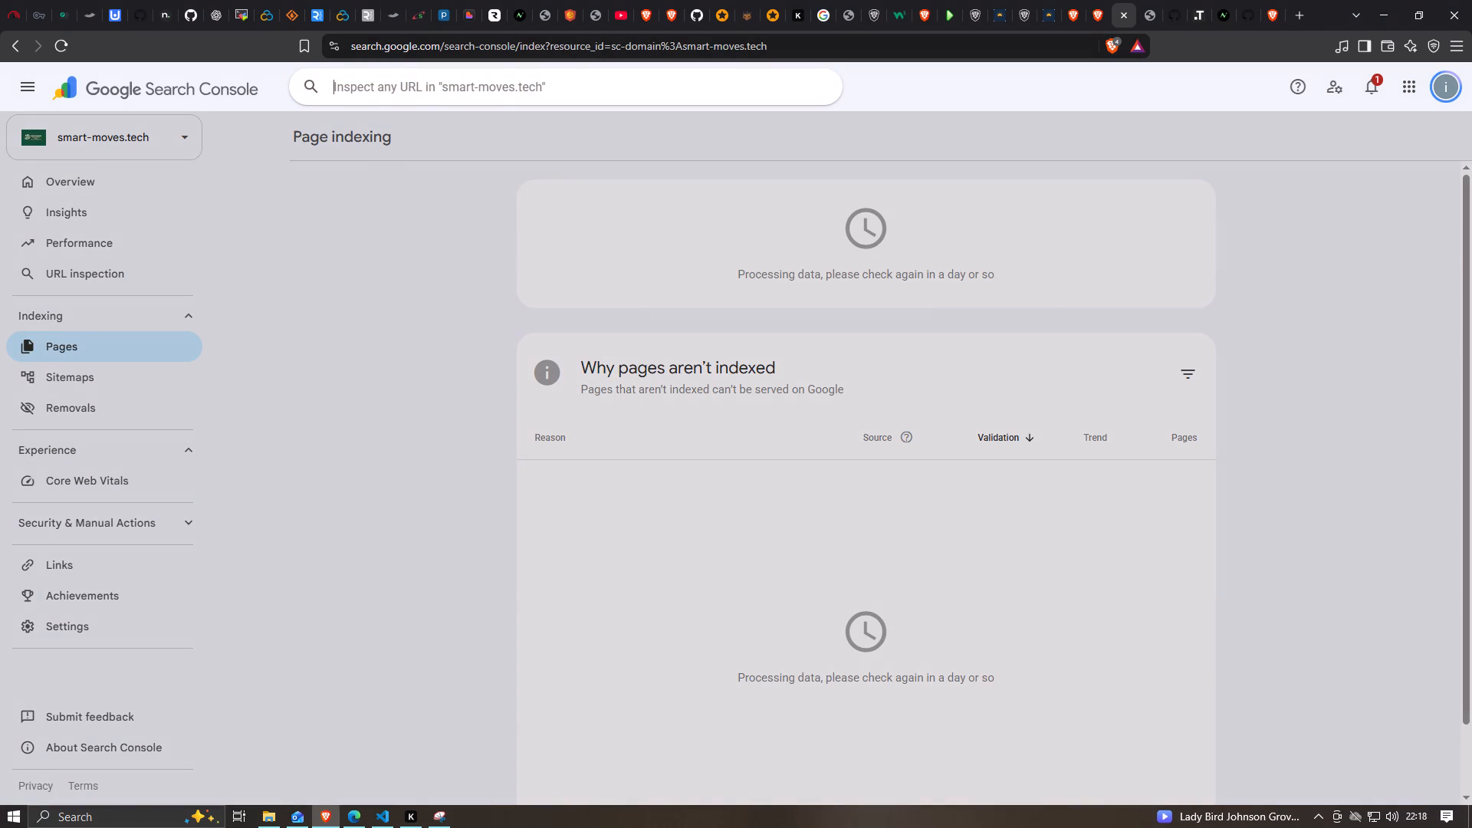
{"action": "key", "text": "ctrl+v"}
{"action": "left_click_drag", "start_coordinate": [428, 87], "coordinate": [399, 90]}
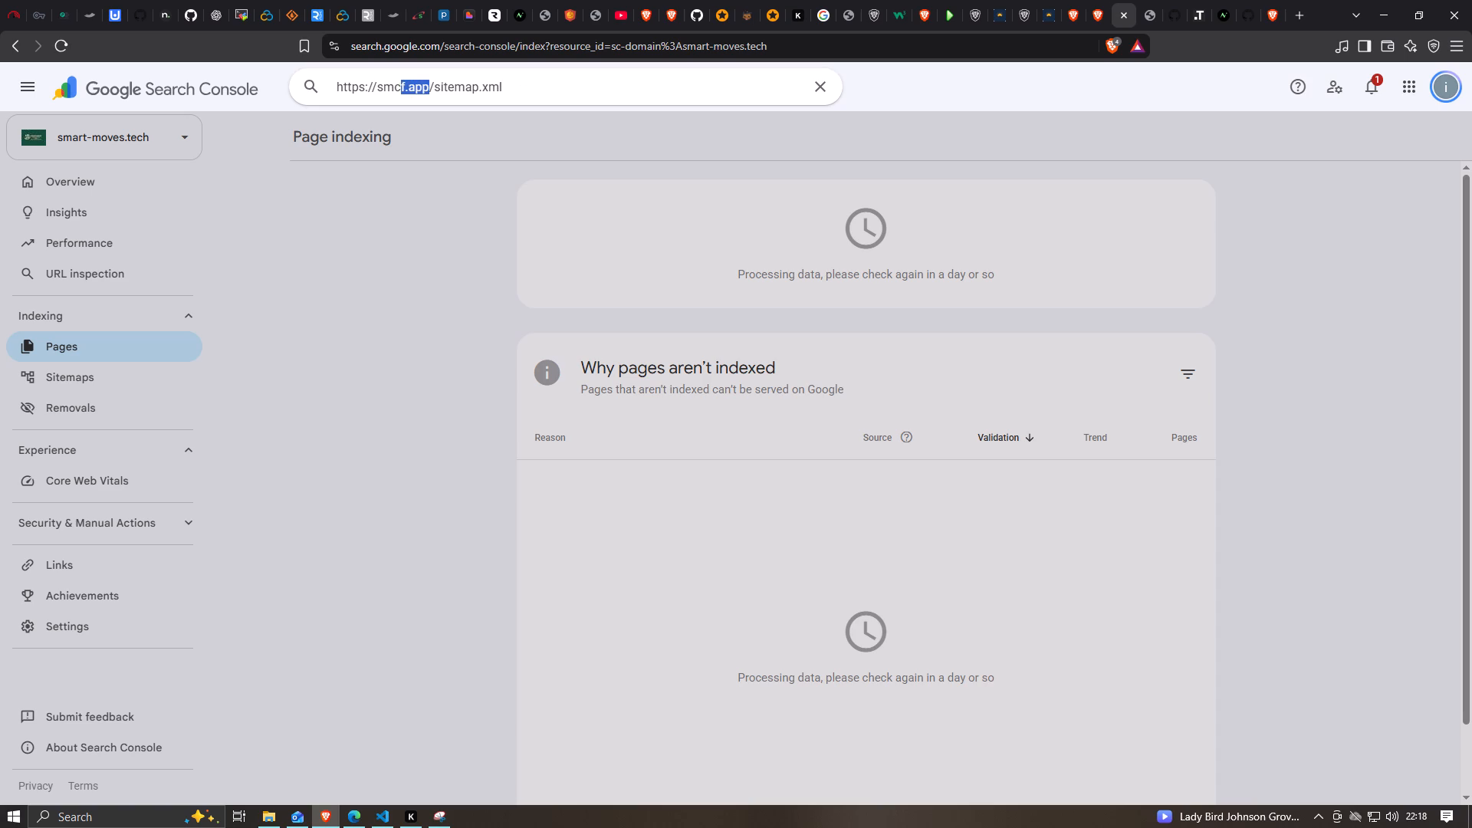
{"action": "left_click_drag", "start_coordinate": [399, 90], "coordinate": [397, 90]}
{"action": "type", "text": "art"}
{"action": "type", "text": "-moves"}
{"action": "type", "text": ".tech"}
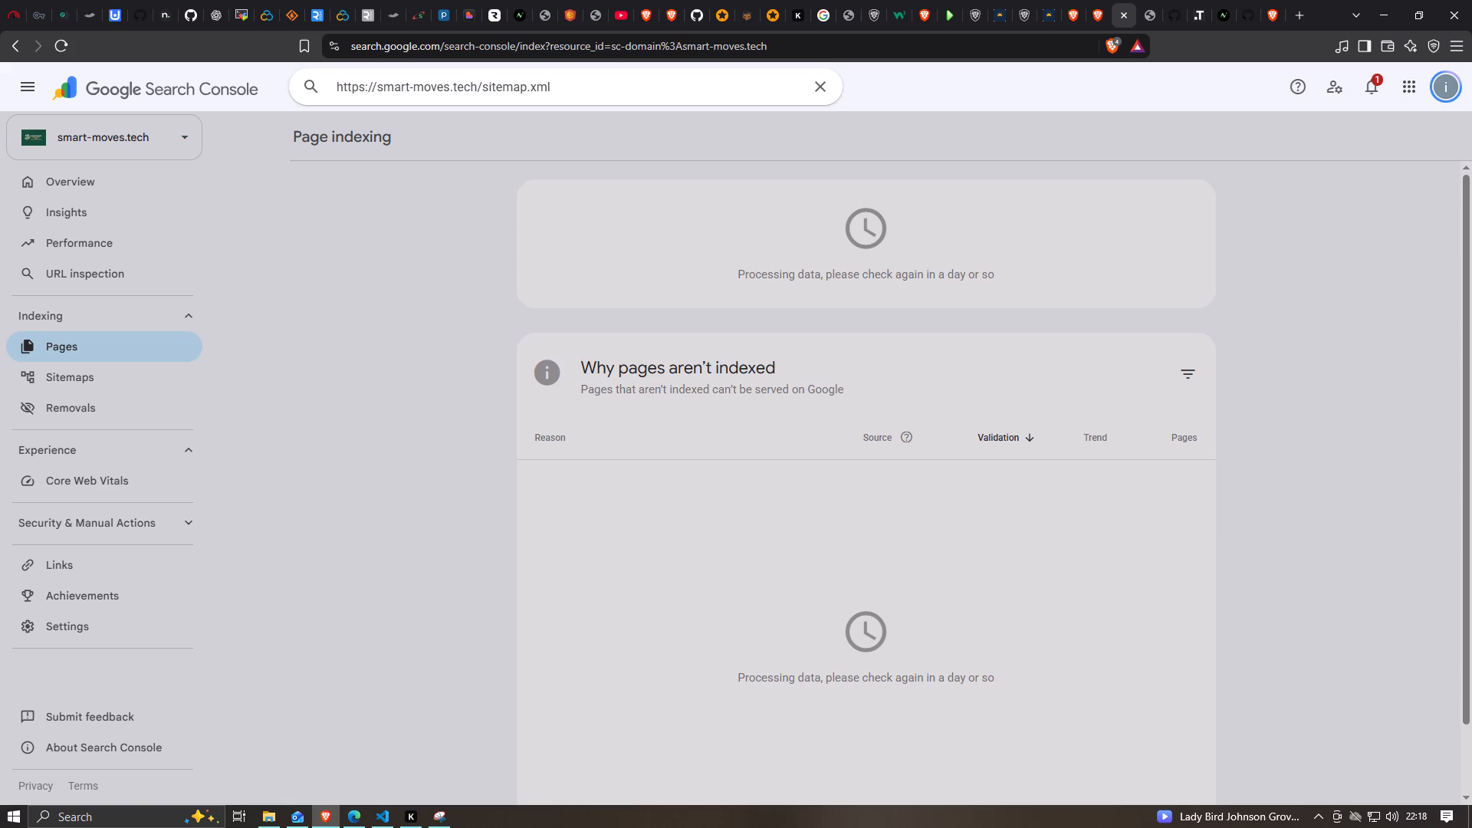
{"action": "key", "text": "Return"}
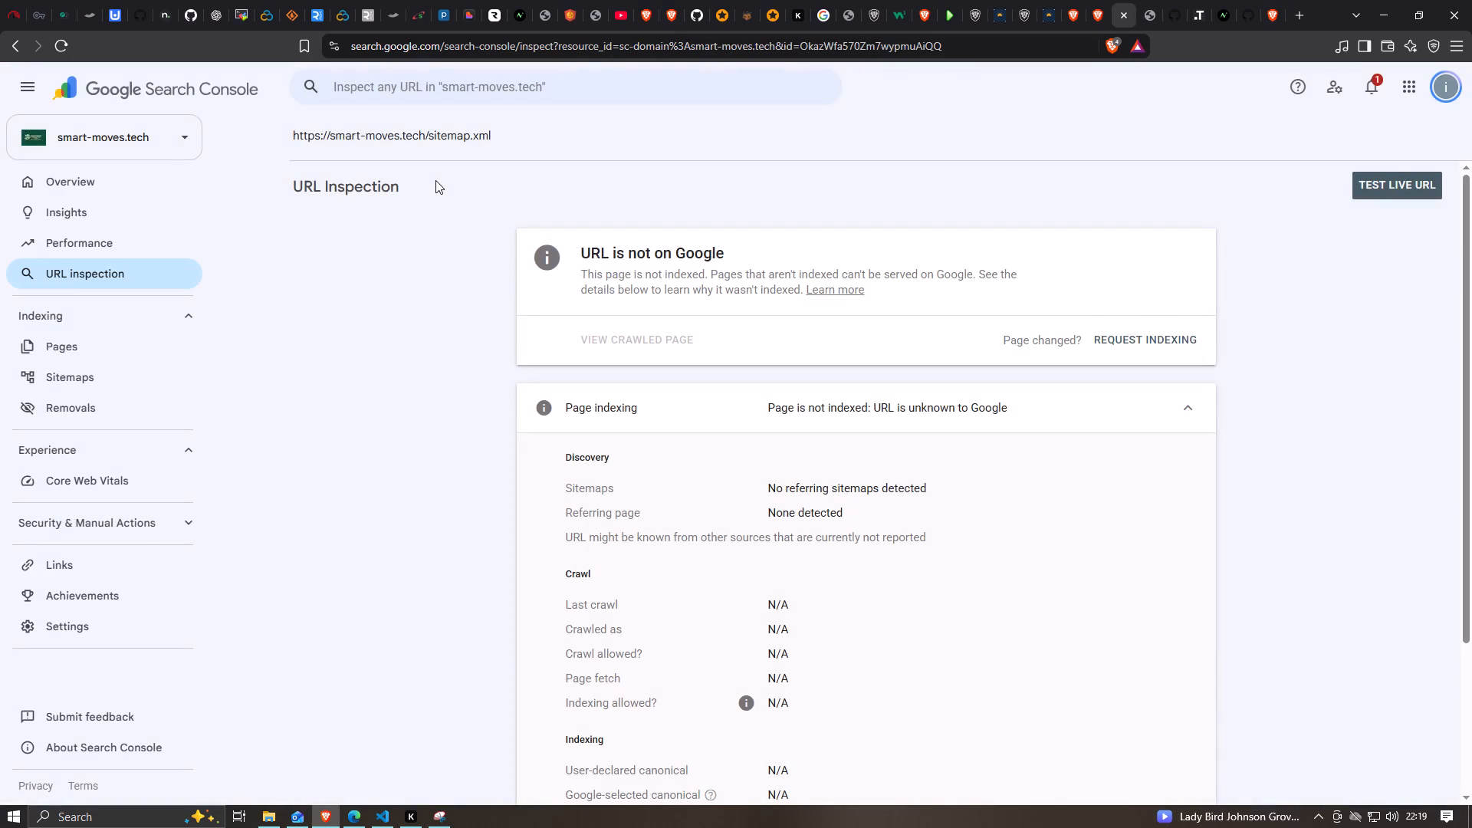
{"action": "scroll", "coordinate": [613, 496], "scroll_direction": "down", "scroll_amount": 2}
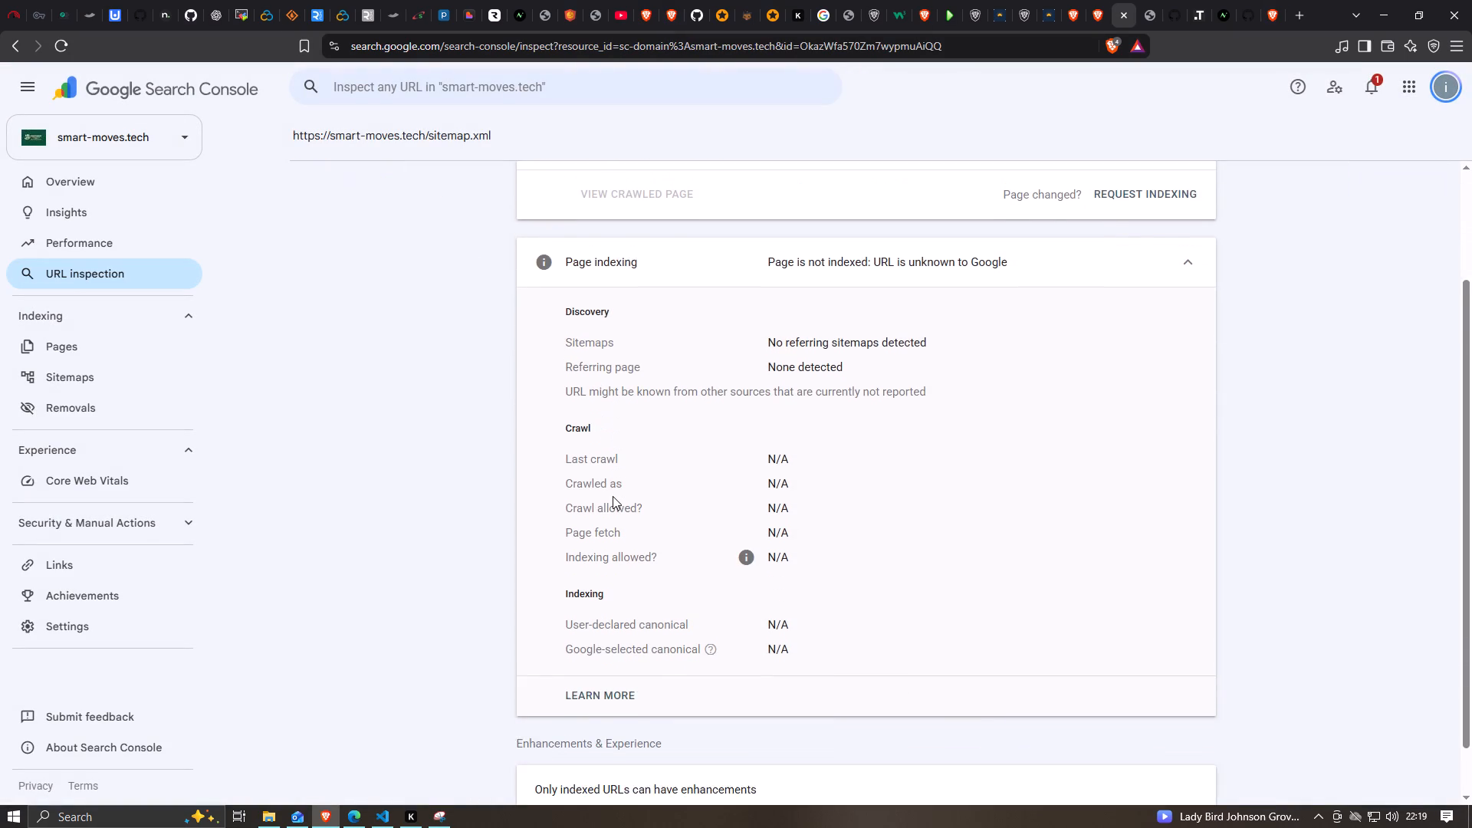
{"action": "scroll", "coordinate": [613, 496], "scroll_direction": "down", "scroll_amount": 3}
{"action": "scroll", "coordinate": [613, 496], "scroll_direction": "up", "scroll_amount": 4}
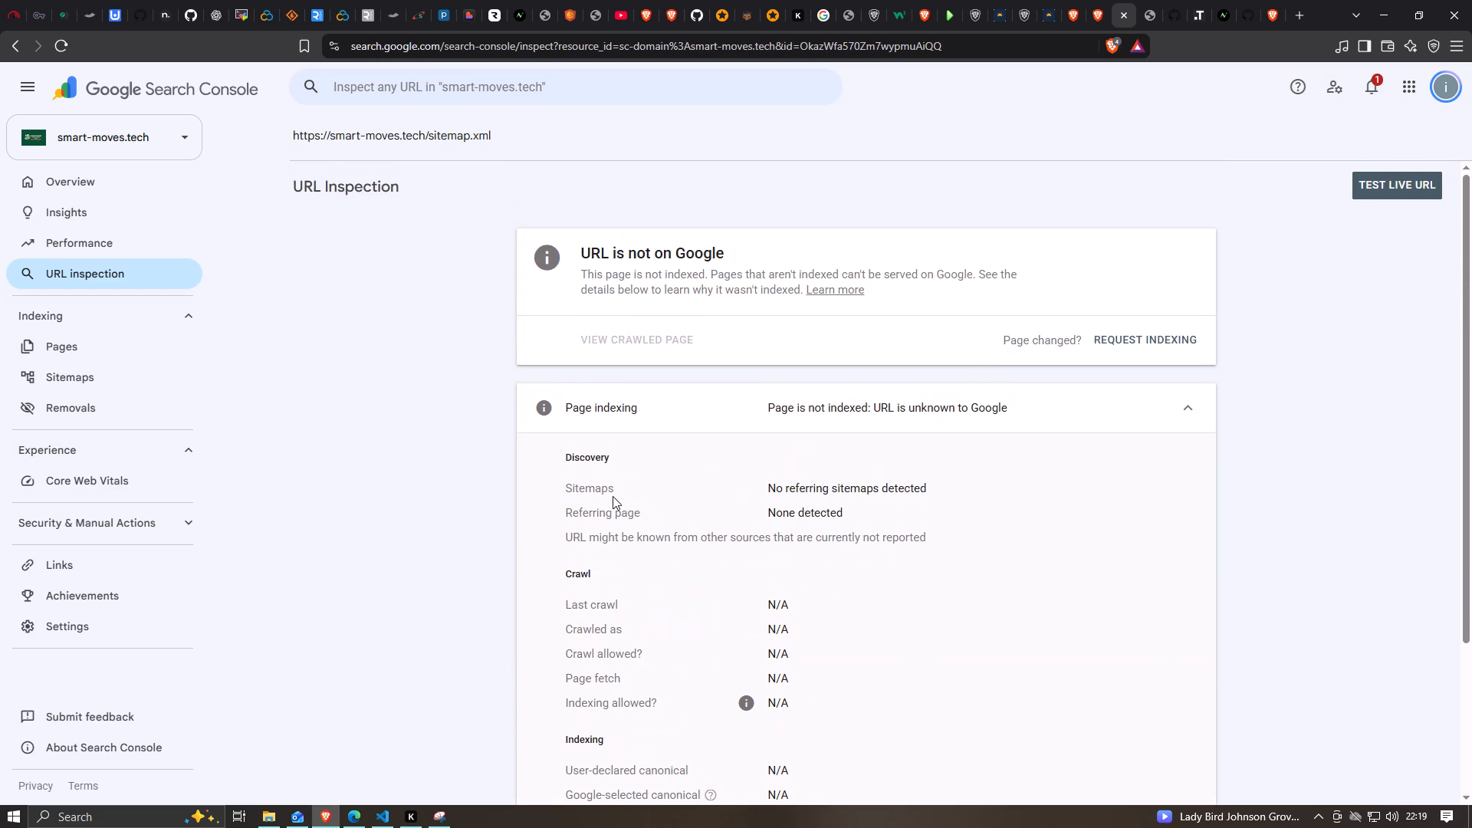
Review the Performance, Insights and Overview reports for the smart-moves.tech property.
{"action": "left_click", "coordinate": [108, 236]}
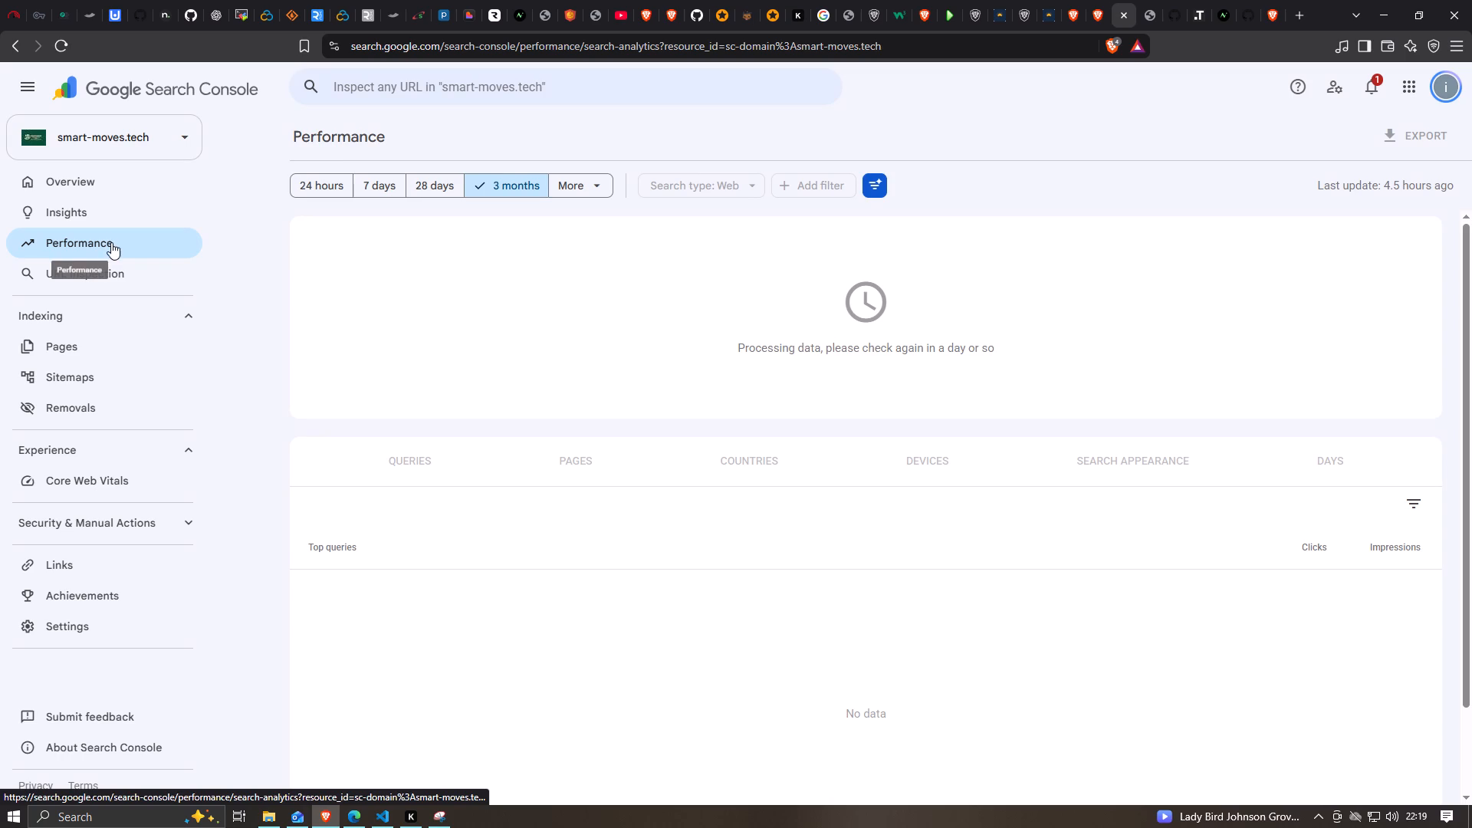
{"action": "left_click", "coordinate": [97, 212]}
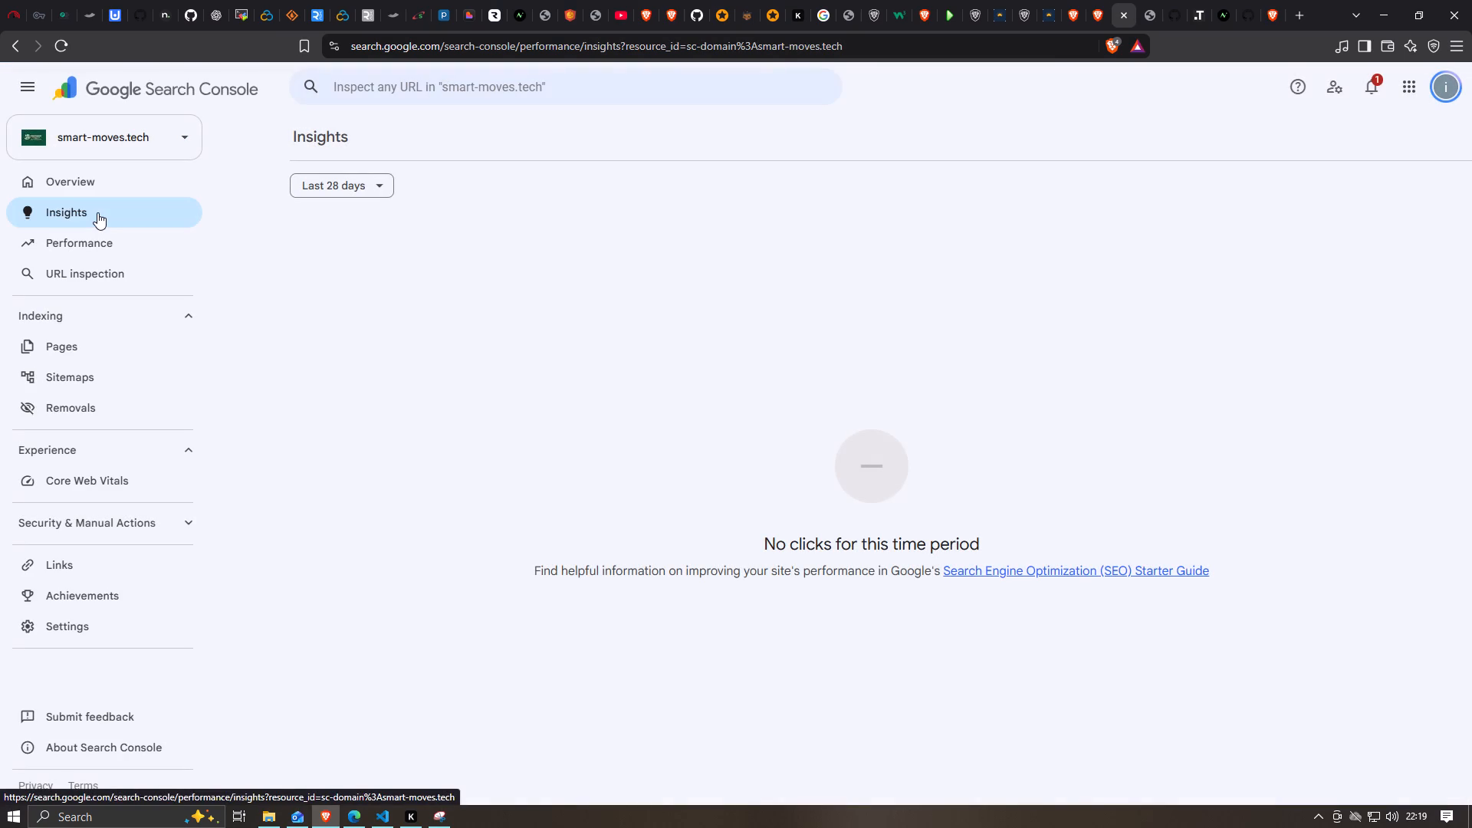
{"action": "scroll", "coordinate": [97, 212], "scroll_direction": "up", "scroll_amount": 2}
{"action": "left_click", "coordinate": [109, 192]}
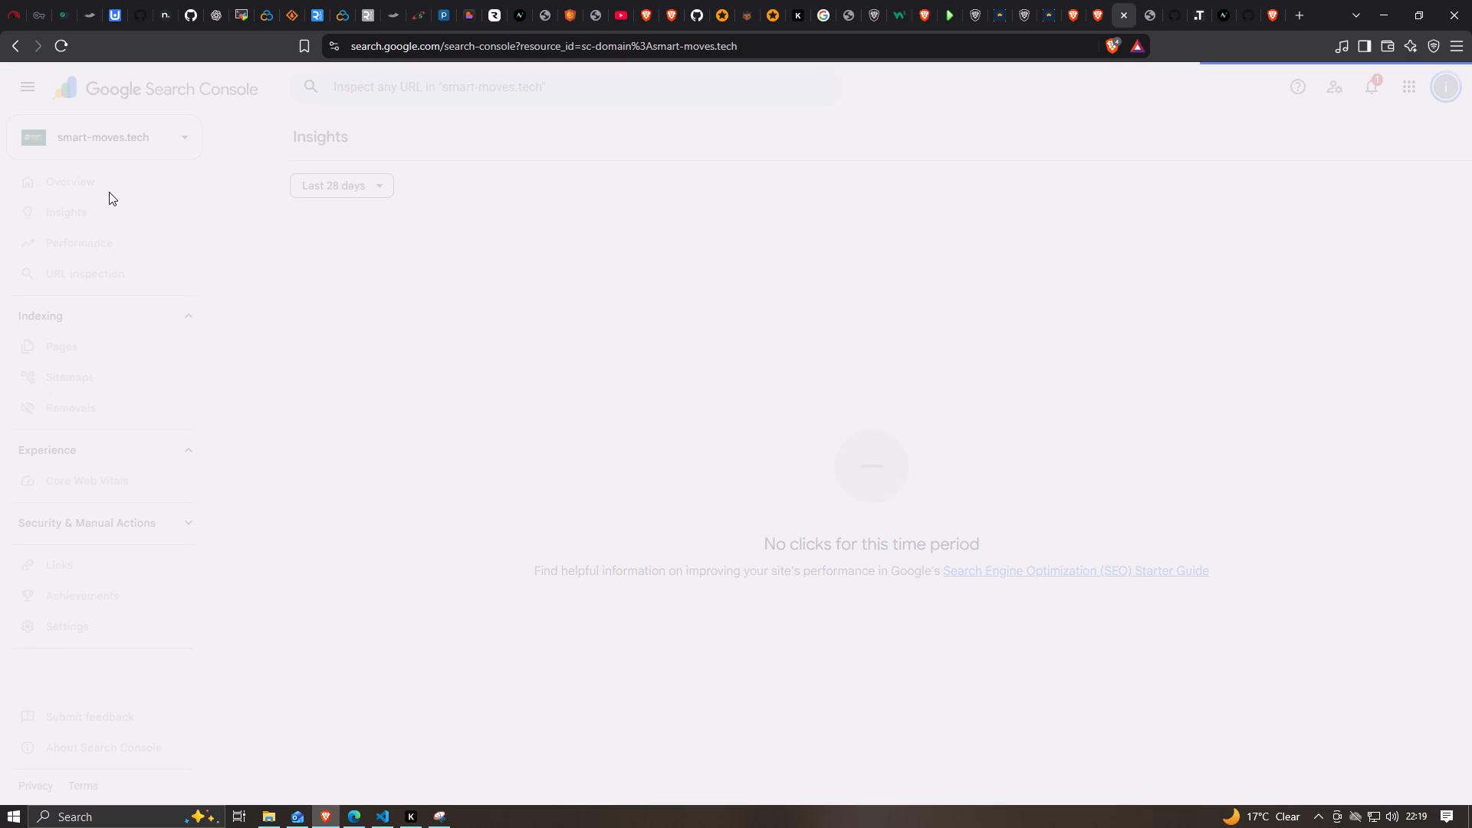
{"action": "scroll", "coordinate": [549, 342], "scroll_direction": "down", "scroll_amount": 2}
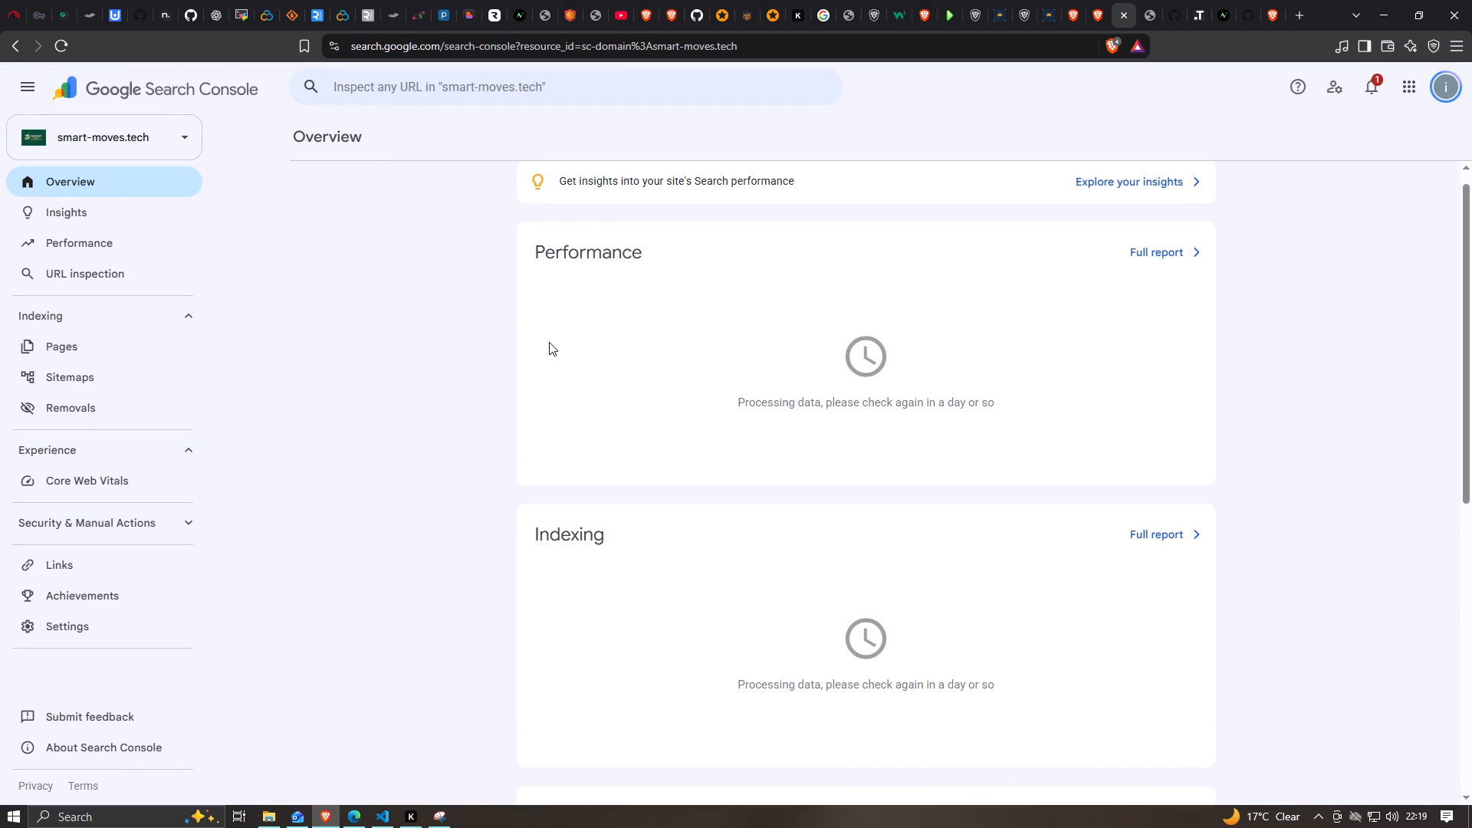
{"action": "scroll", "coordinate": [549, 342], "scroll_direction": "down", "scroll_amount": 7}
{"action": "scroll", "coordinate": [549, 342], "scroll_direction": "up", "scroll_amount": 3}
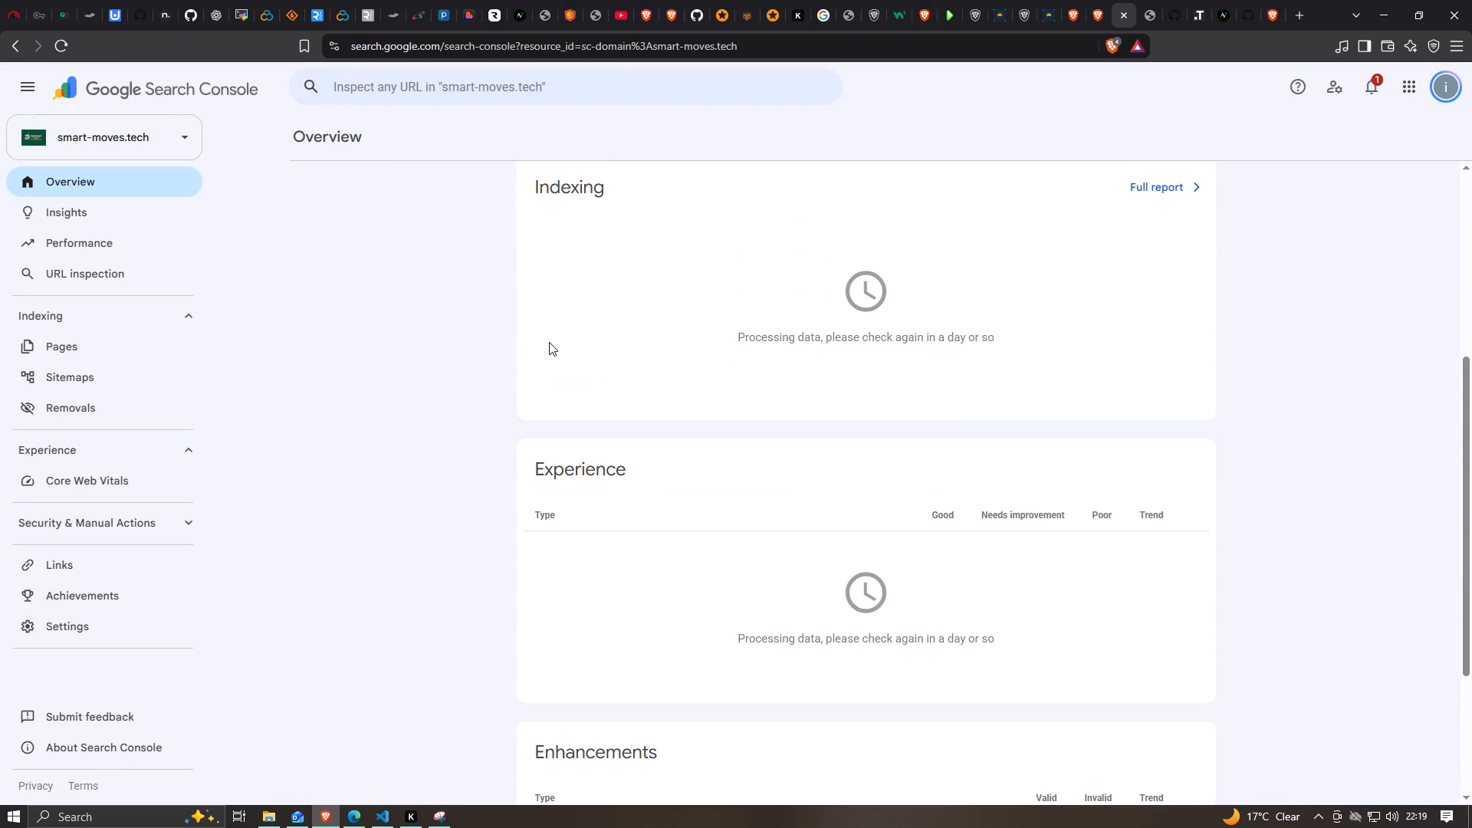
Expand Security & Manual Actions and check the manual actions and security issues reports.
{"action": "left_click", "coordinate": [144, 515]}
{"action": "left_click", "coordinate": [158, 524]}
{"action": "left_click", "coordinate": [194, 527]}
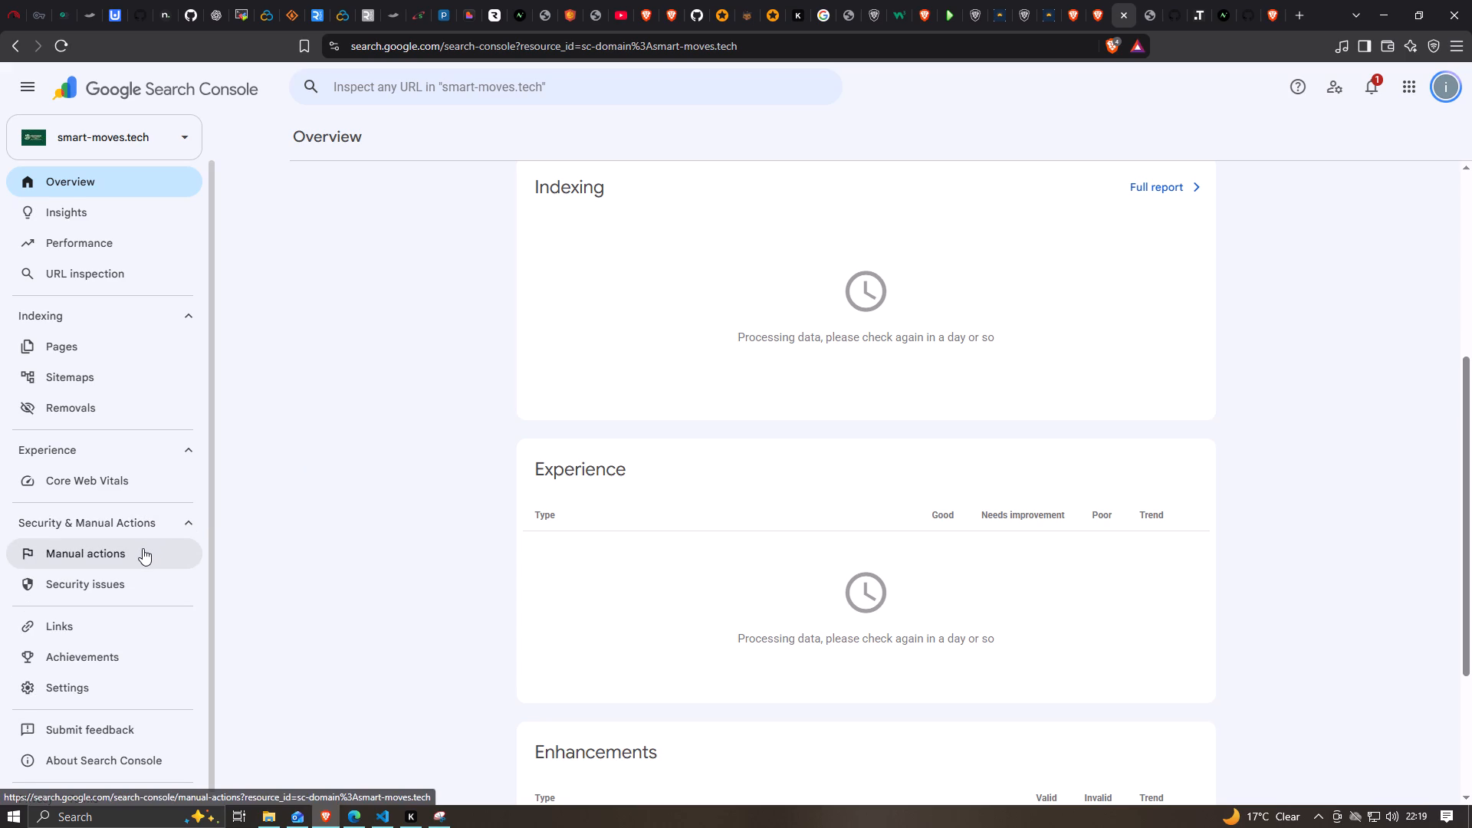
{"action": "left_click", "coordinate": [143, 548]}
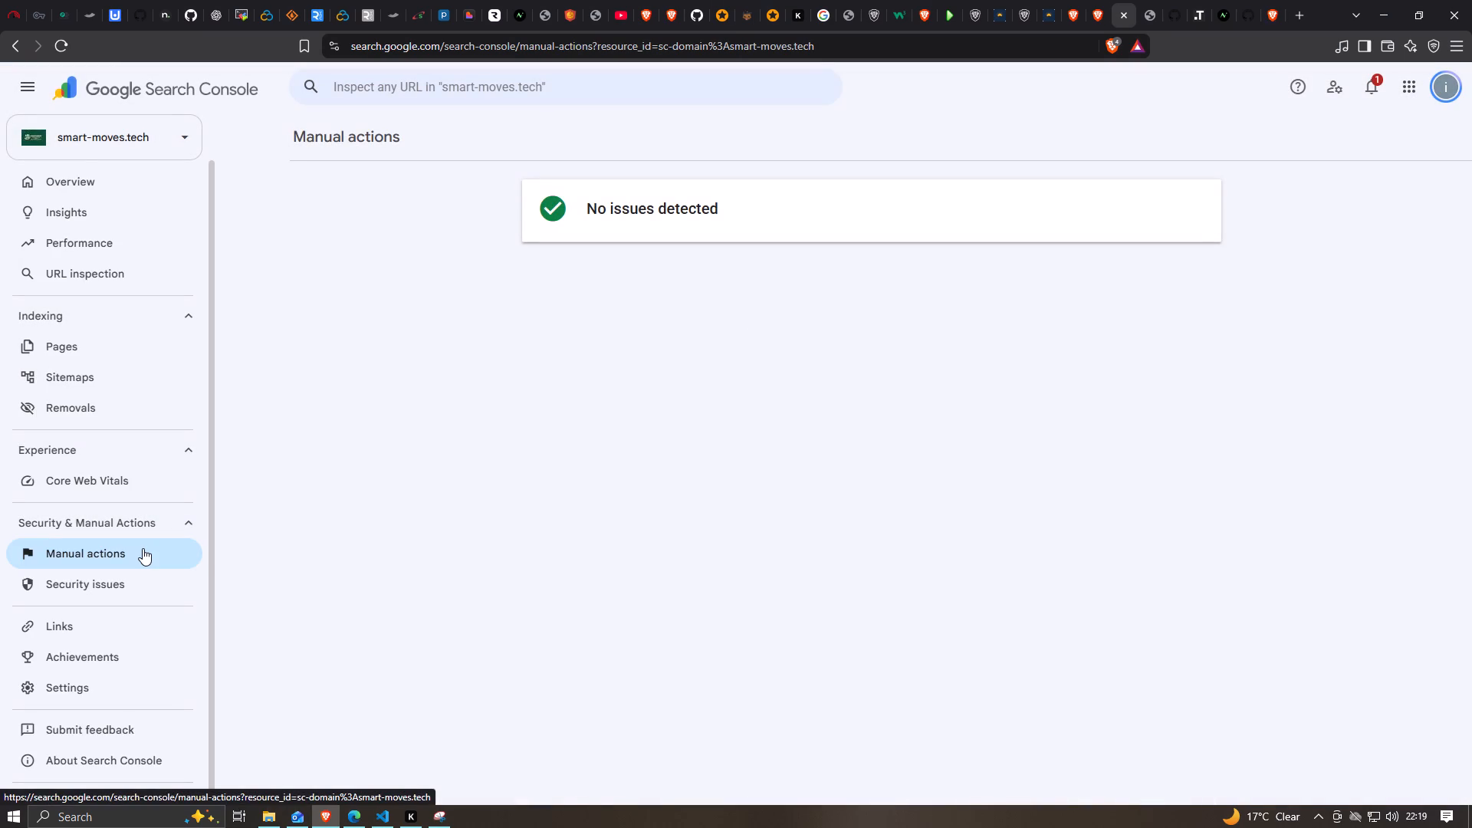
{"action": "left_click", "coordinate": [127, 590]}
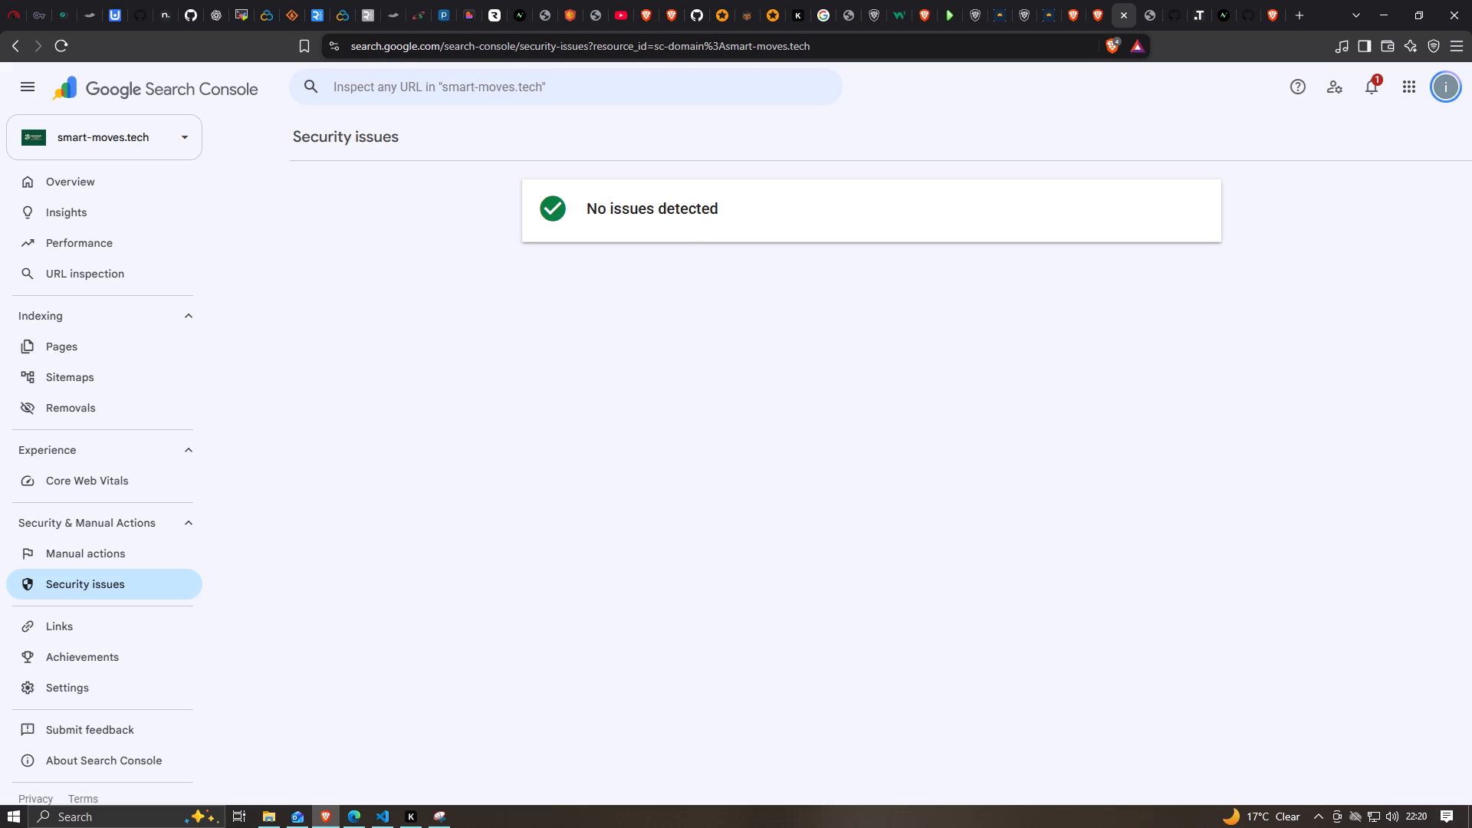
Switch to the open get.tech page for the GitHub Student Developer Pack.
{"action": "left_click", "coordinate": [1200, 25]}
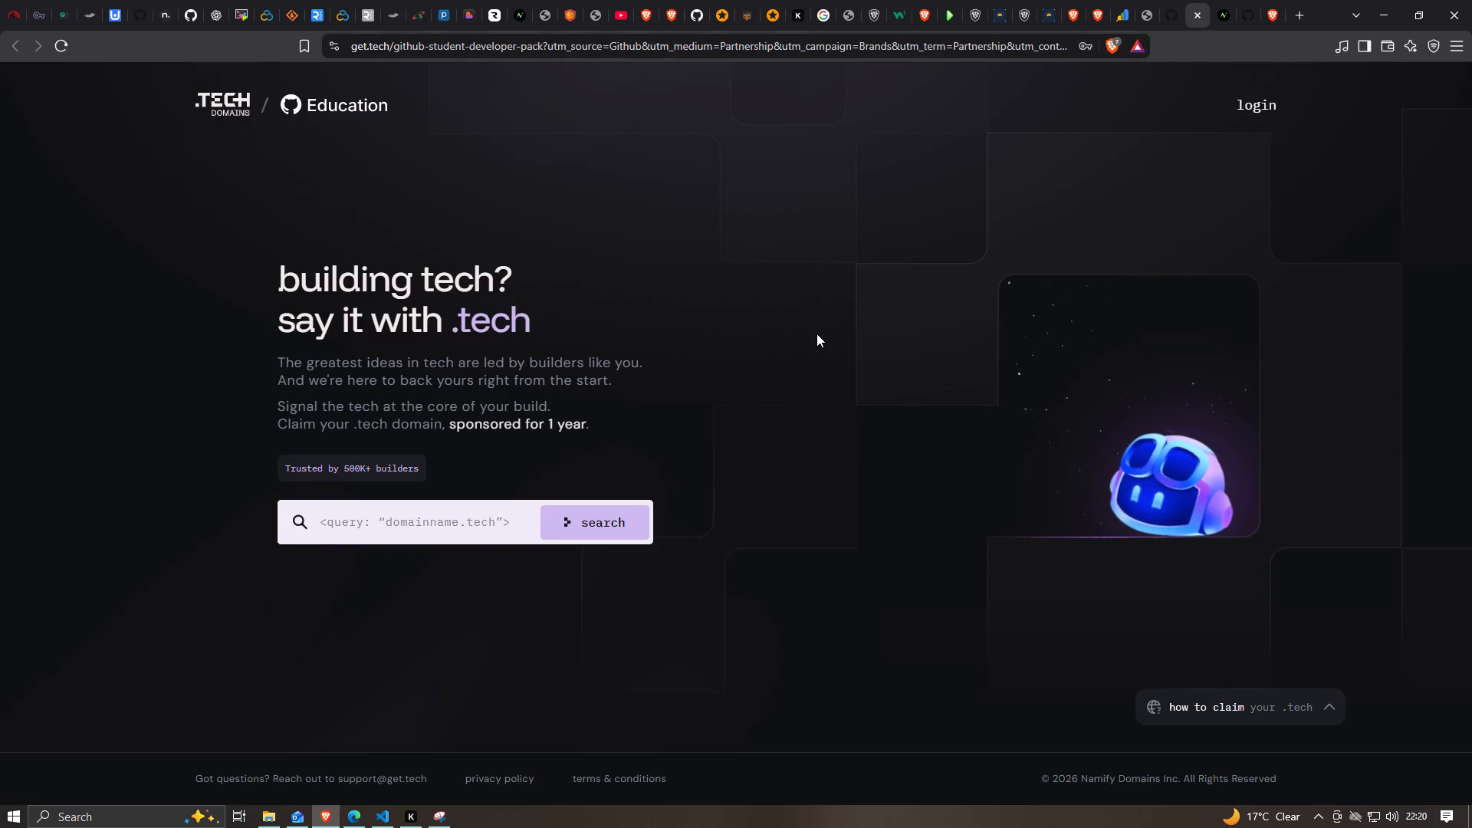
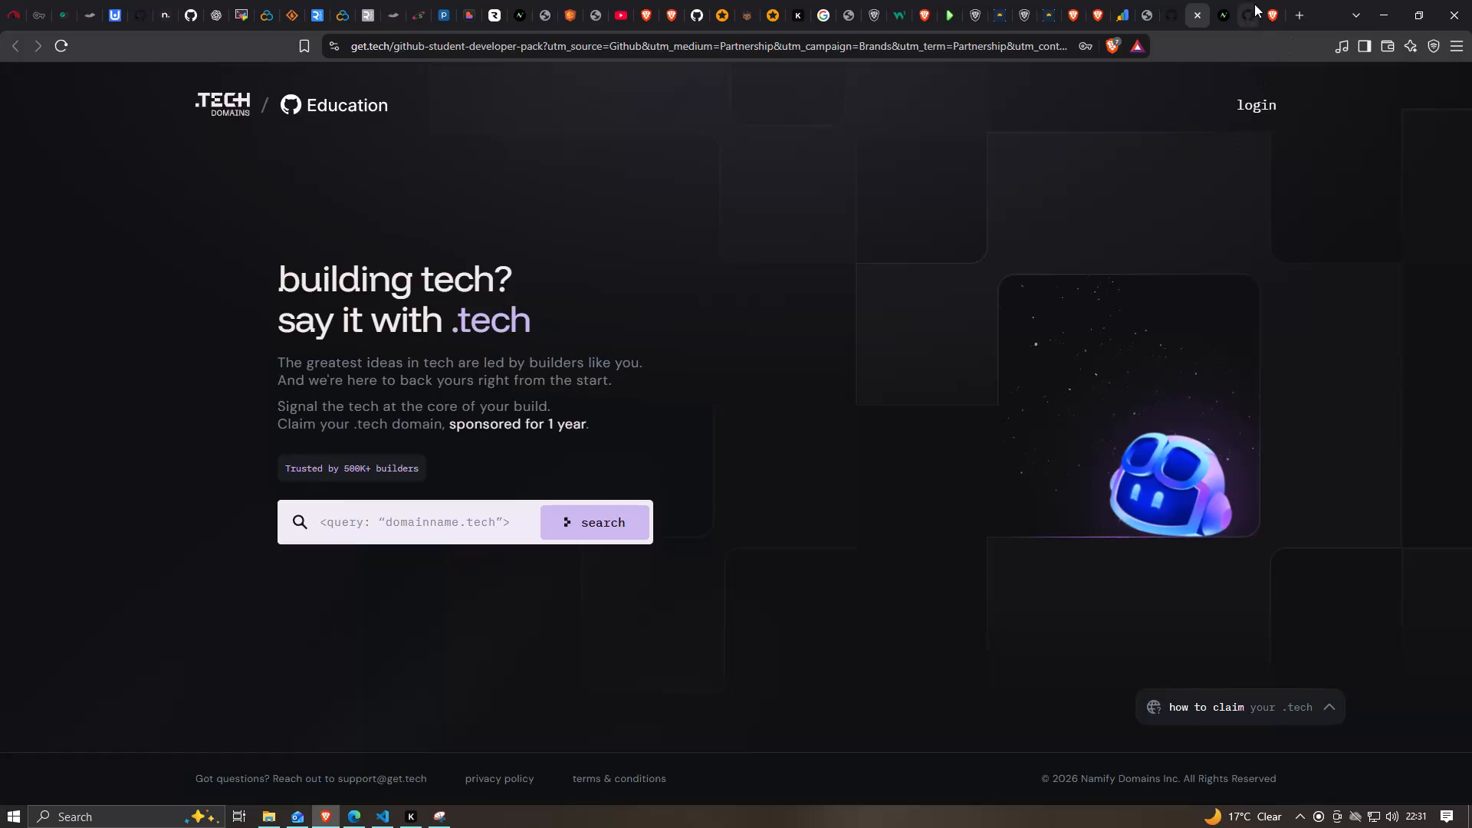
Search the web for "interpolation means" in place of the Search Console TXT query and read Merriam-Webster's definition of interpolation.
{"action": "left_click", "coordinate": [1267, 20]}
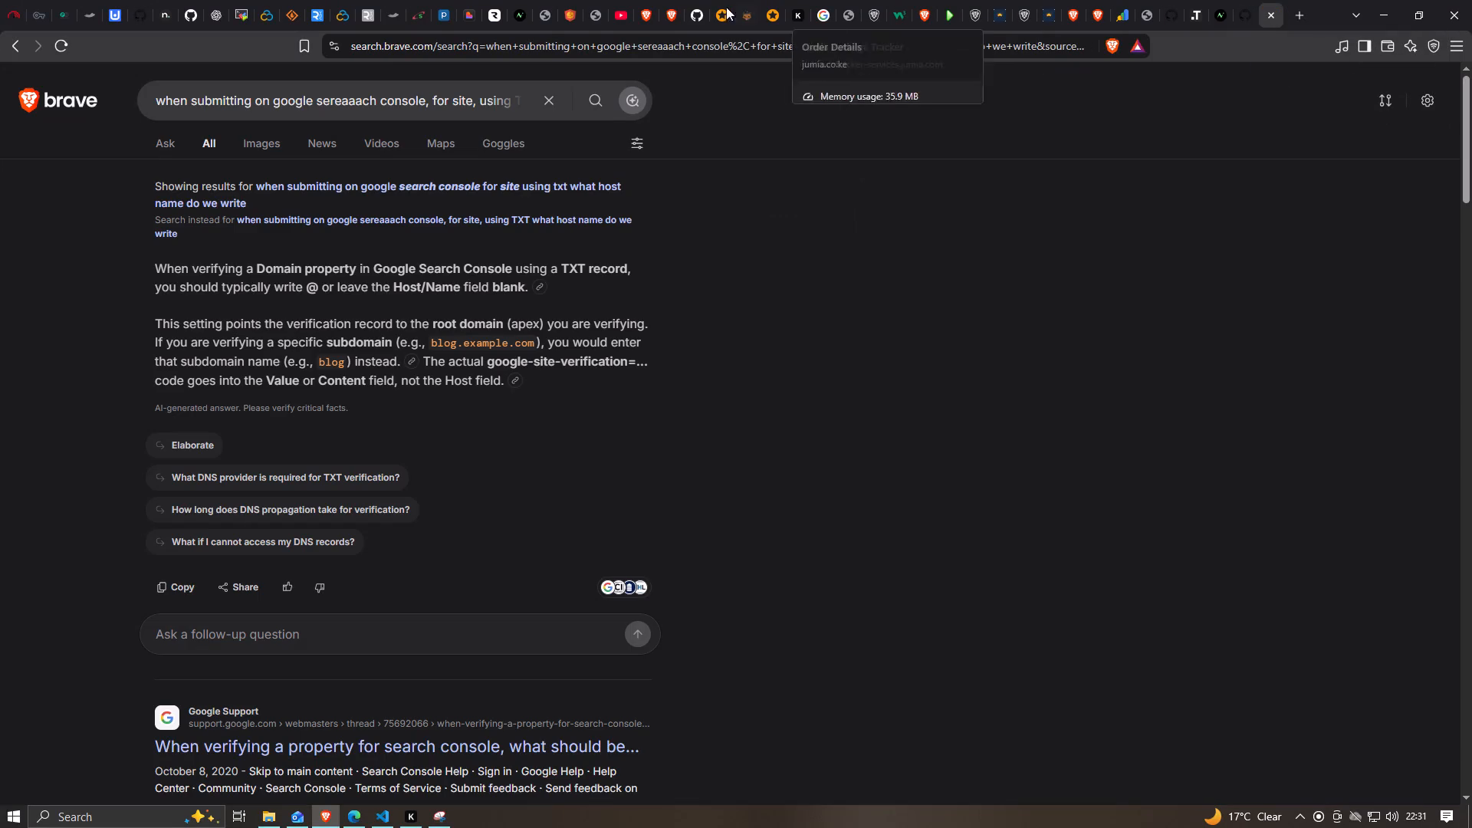
{"action": "left_click", "coordinate": [666, 47]}
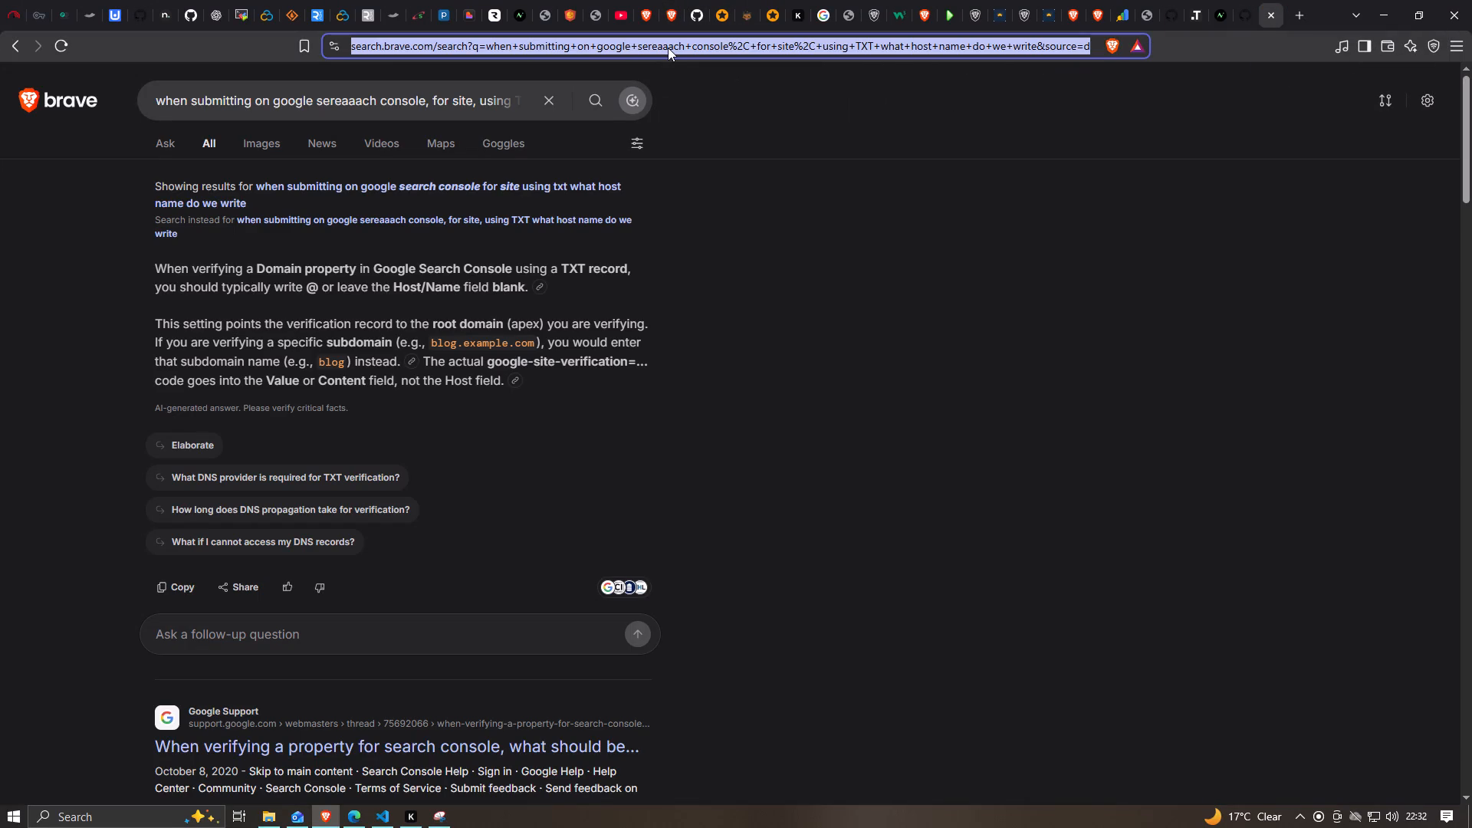
{"action": "type", "text": "interpolation means"}
{"action": "key", "text": "Return"}
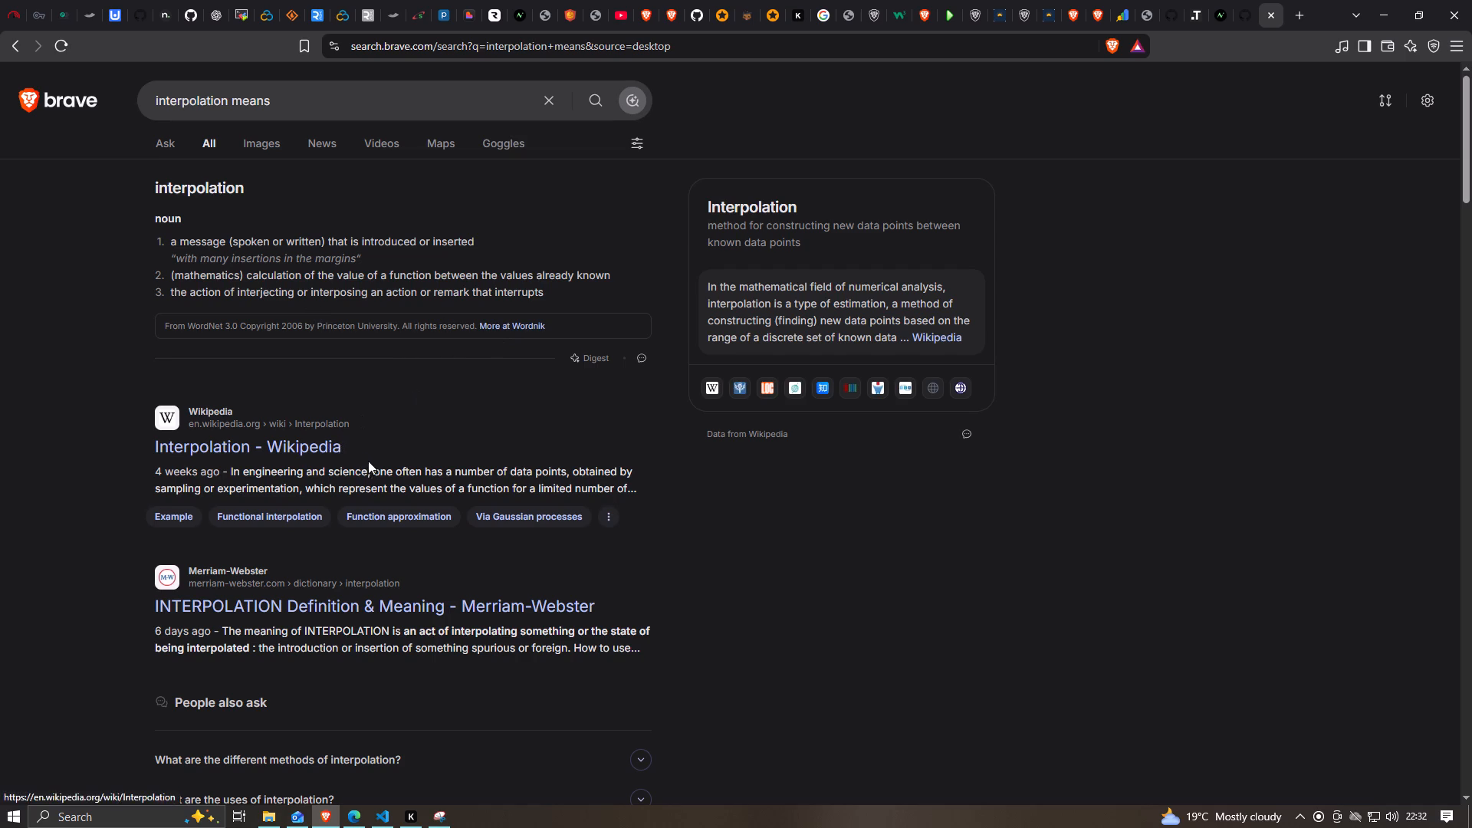
{"action": "left_click", "coordinate": [435, 596]}
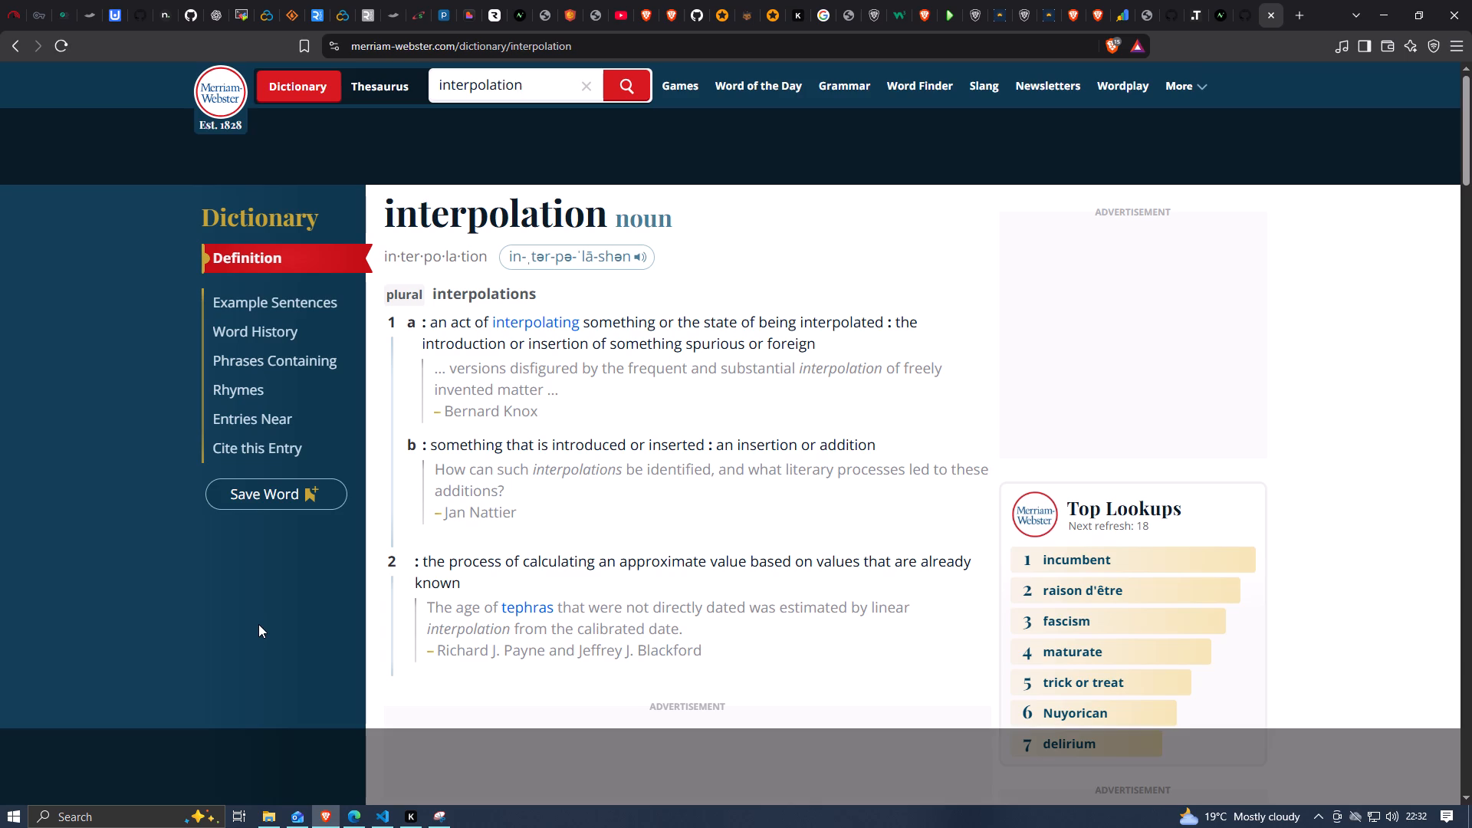
{"action": "scroll", "coordinate": [1142, 590], "scroll_direction": "down", "scroll_amount": 3}
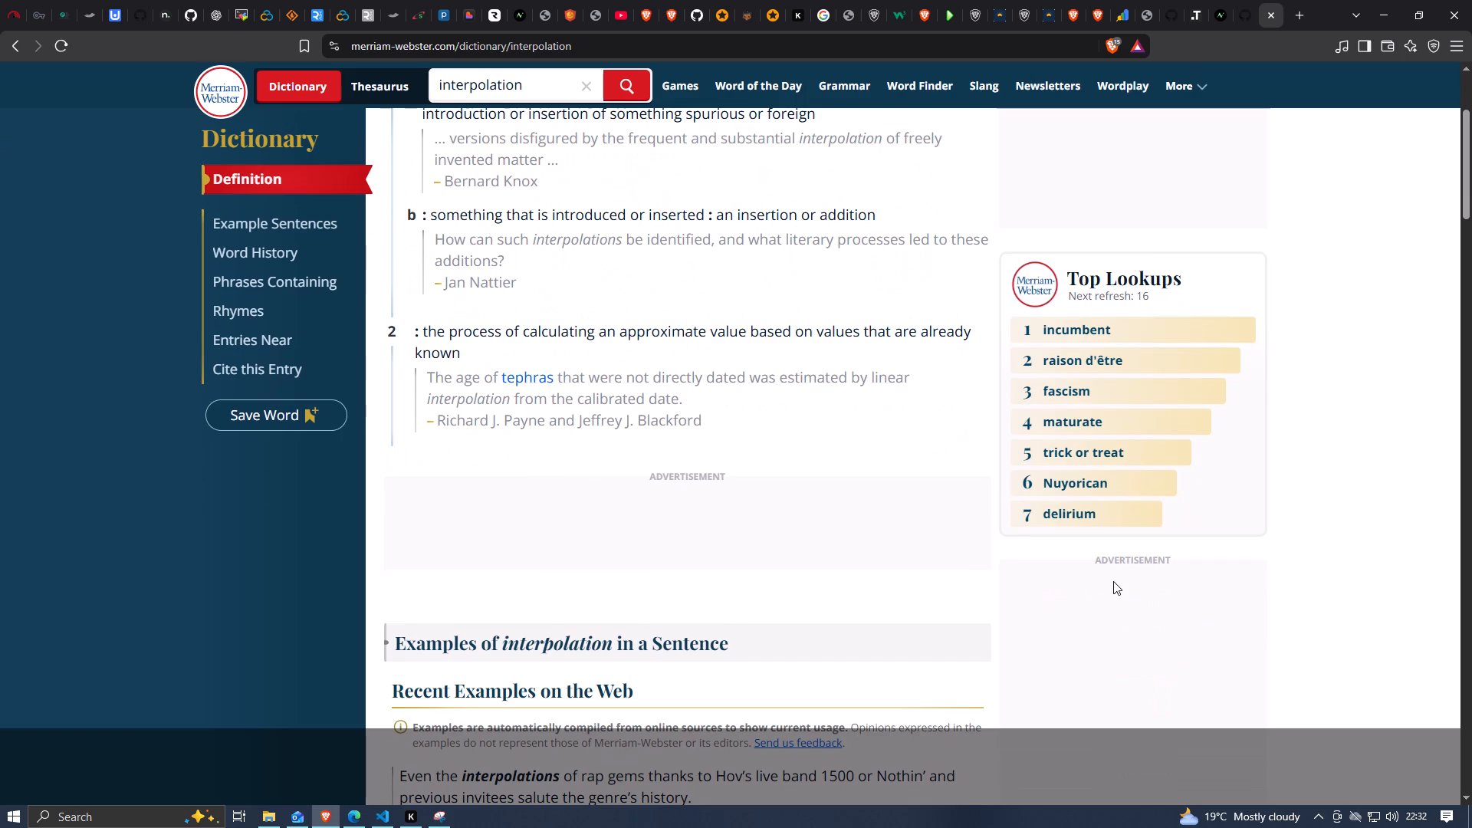
Open the dictionary entry for delirium from Top Lookups and read its definition.
{"action": "left_click", "coordinate": [1102, 521]}
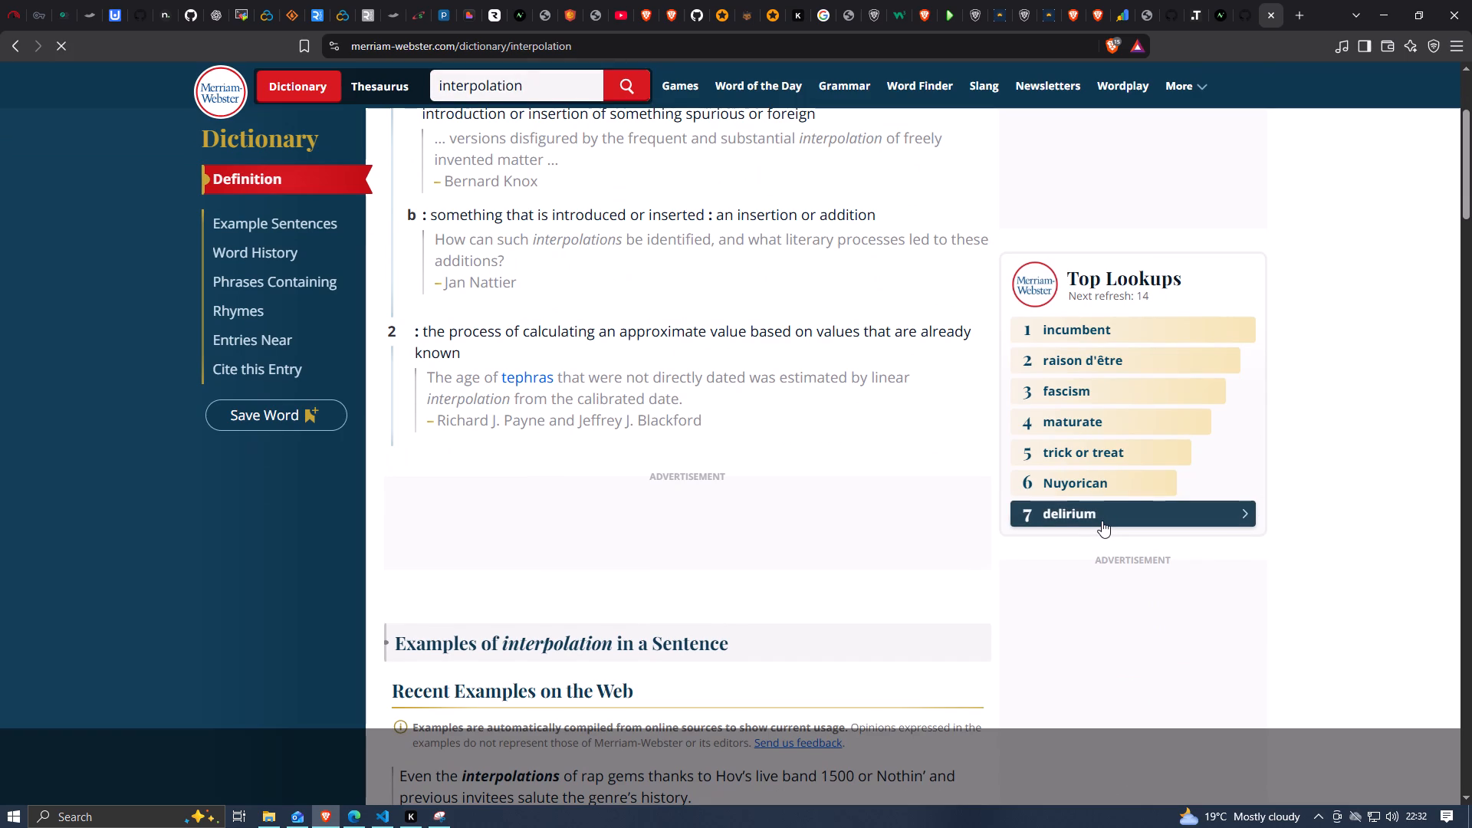
{"action": "scroll", "coordinate": [820, 609], "scroll_direction": "down", "scroll_amount": 7}
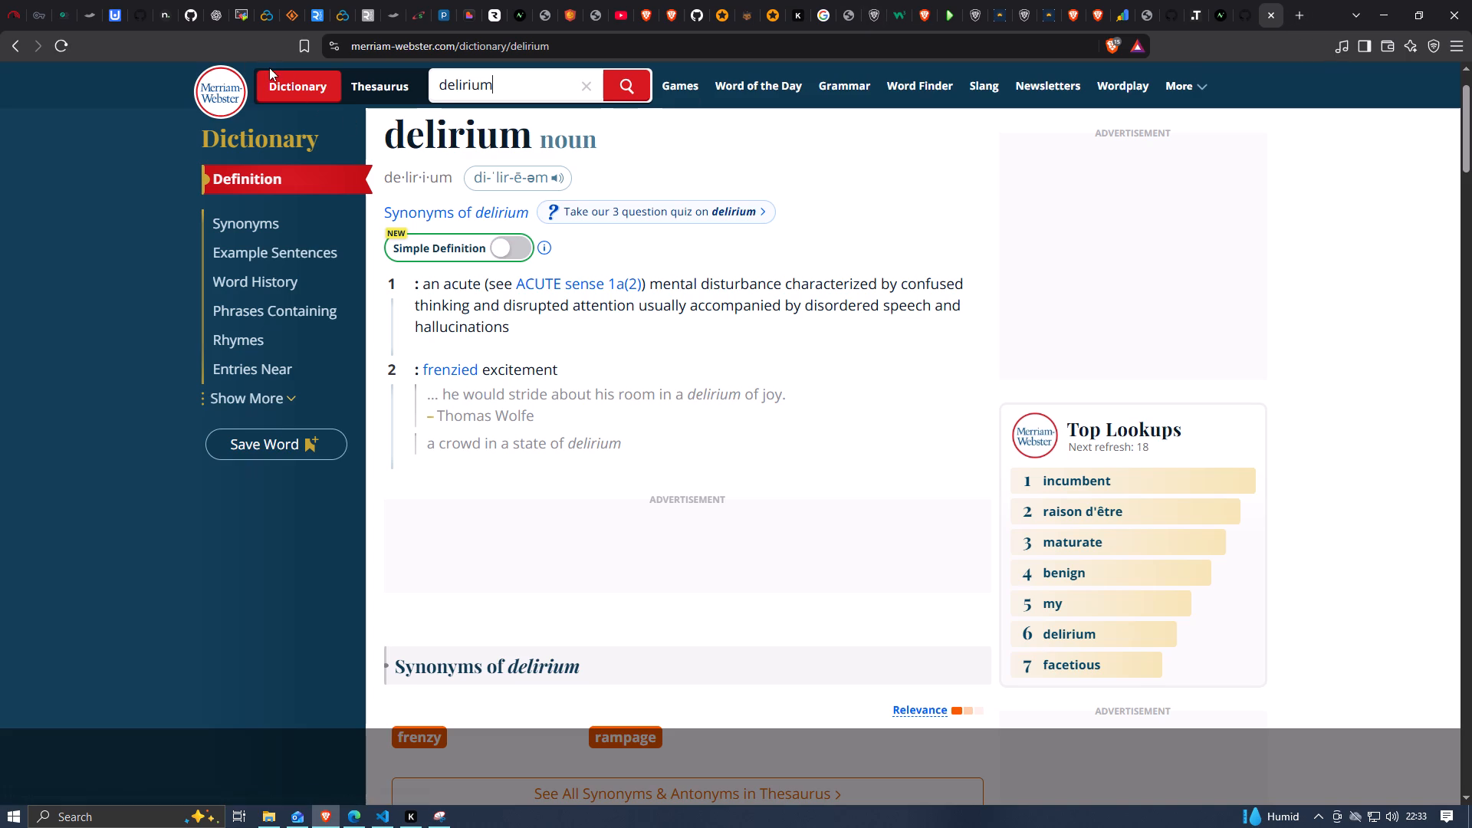
Search the web for "interpolation means" in a new tab, keeping the dictionary page open.
{"action": "left_click", "coordinate": [1305, 15]}
{"action": "type", "text": "interpola"}
{"action": "type", "text": "tion means"}
{"action": "key", "text": "Return"}
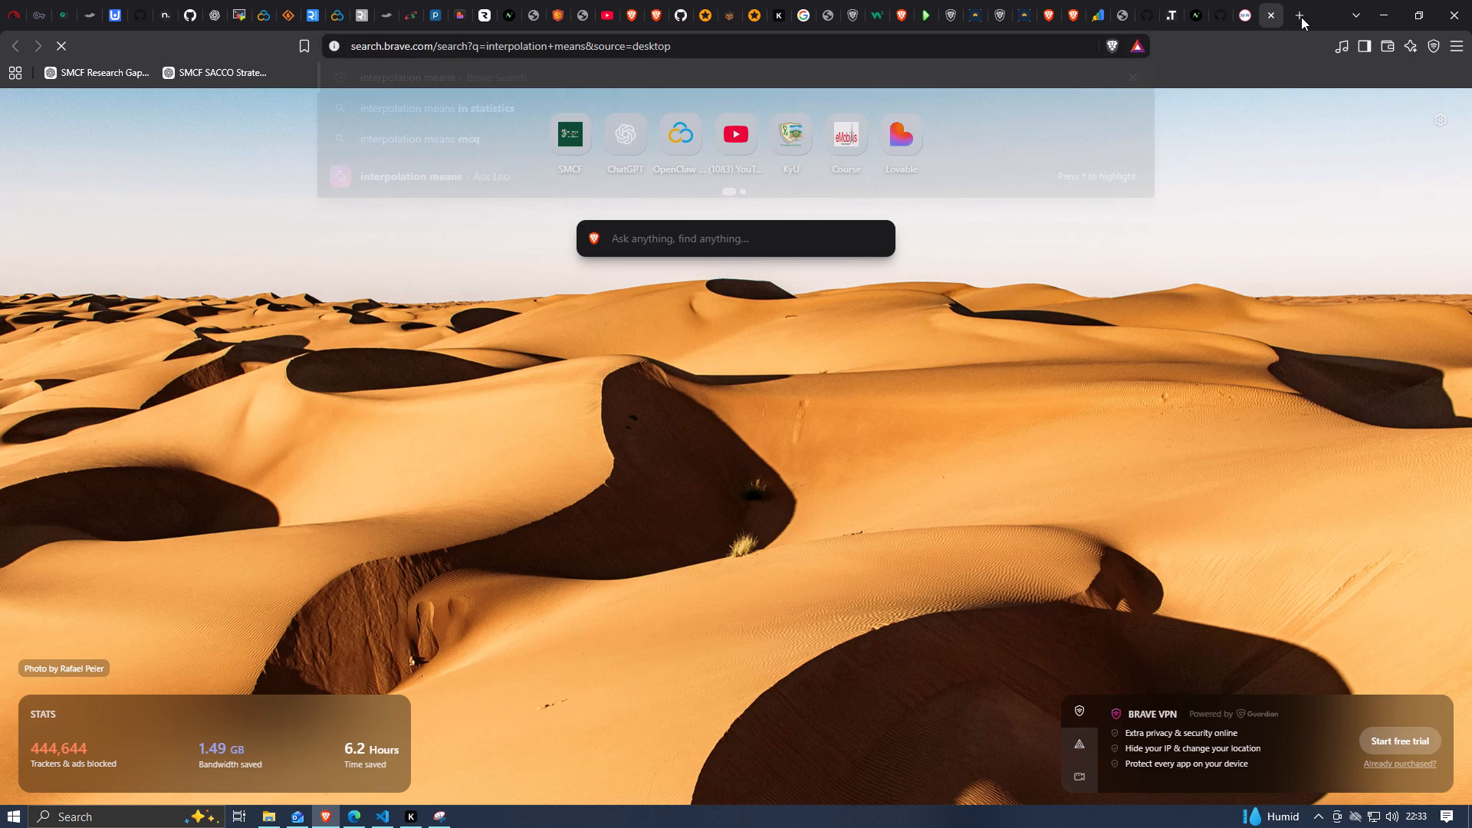
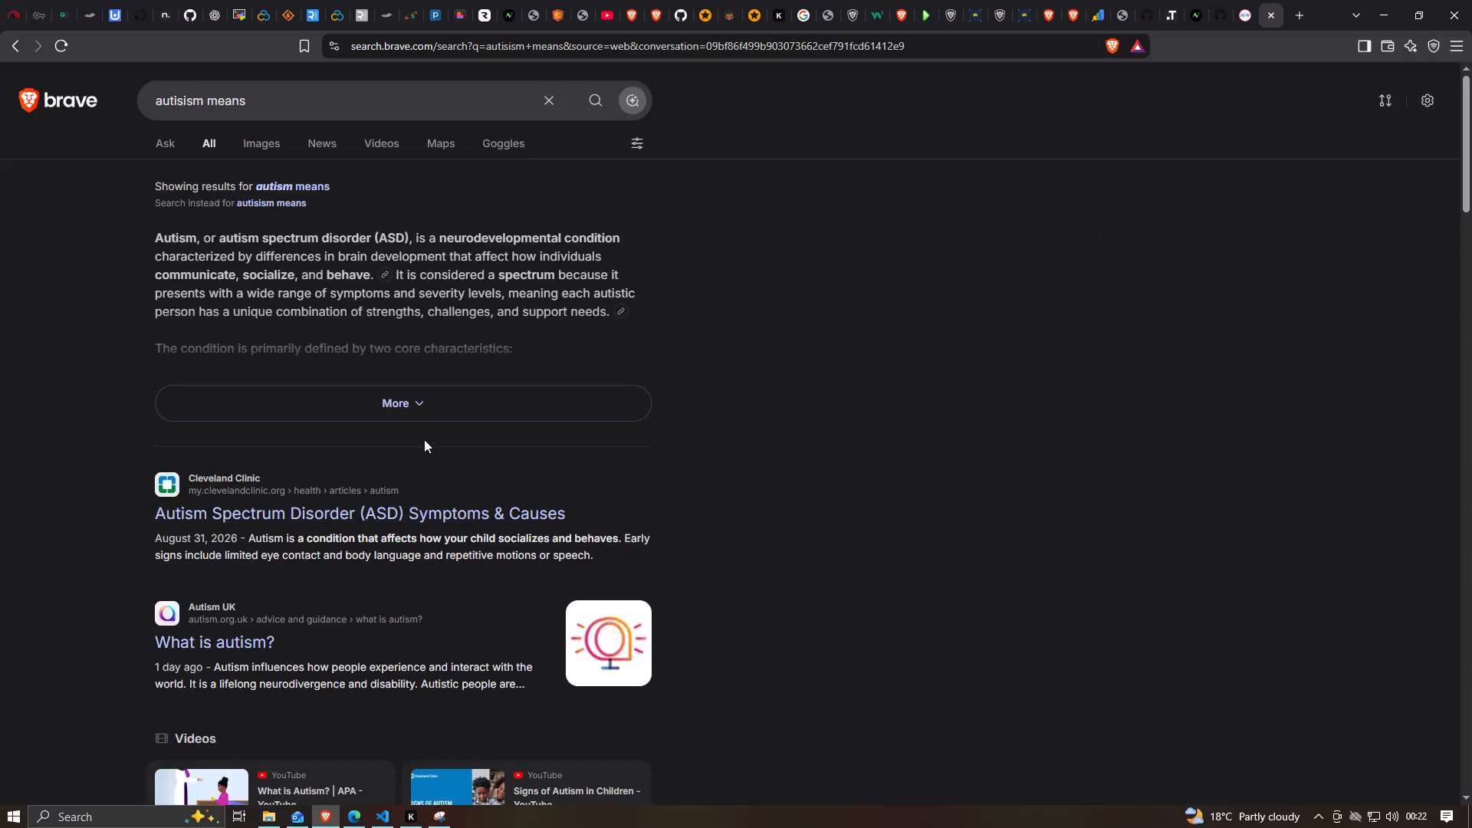
Expand the full answer on what autism means and read its core characteristics.
{"action": "left_click", "coordinate": [455, 414]}
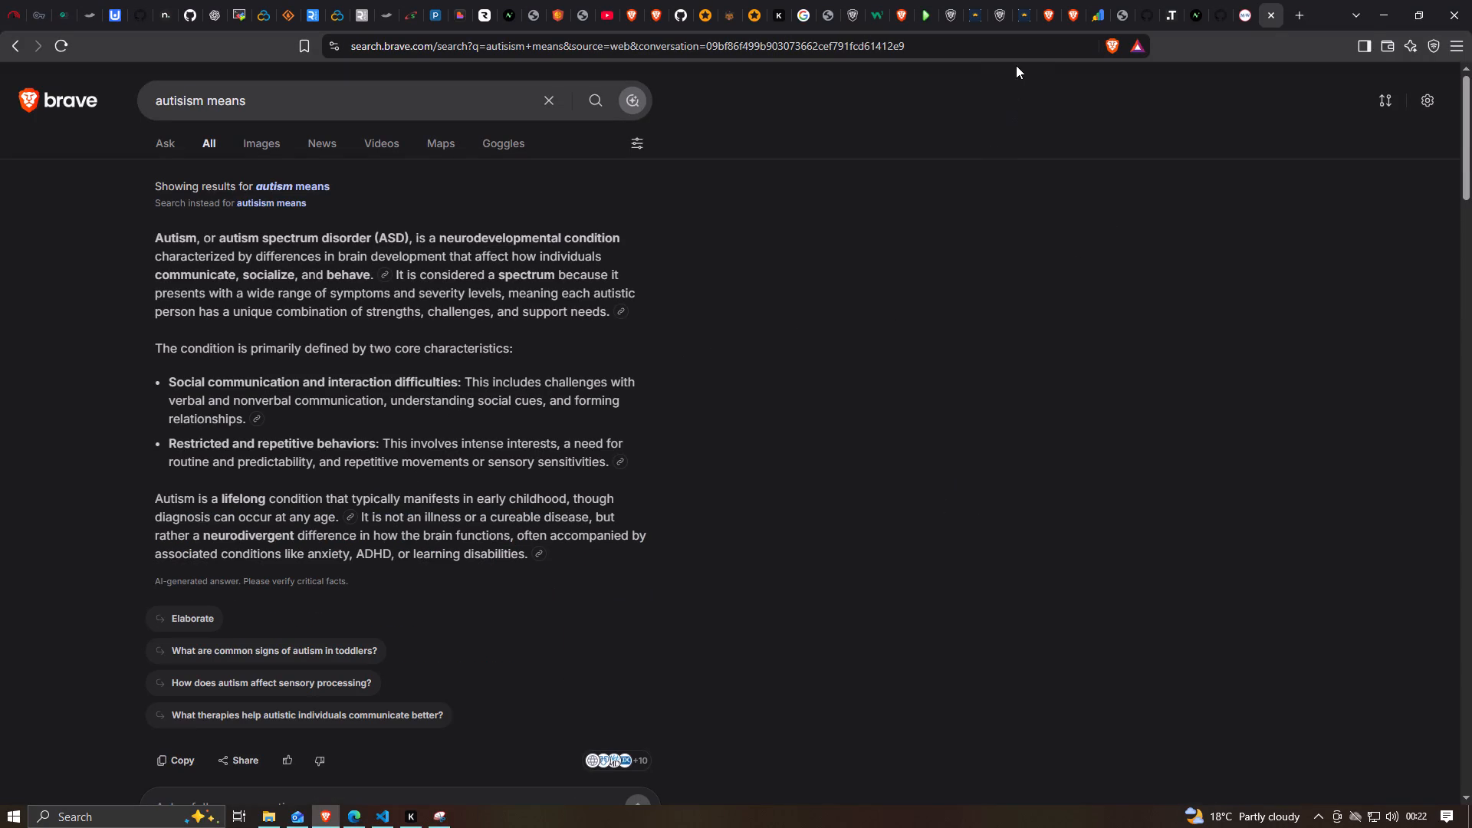
Switch to the SMCF SACCO admin dashboard on smart-moves.tech and force a full reload of the page.
{"action": "left_click", "coordinate": [1028, 29]}
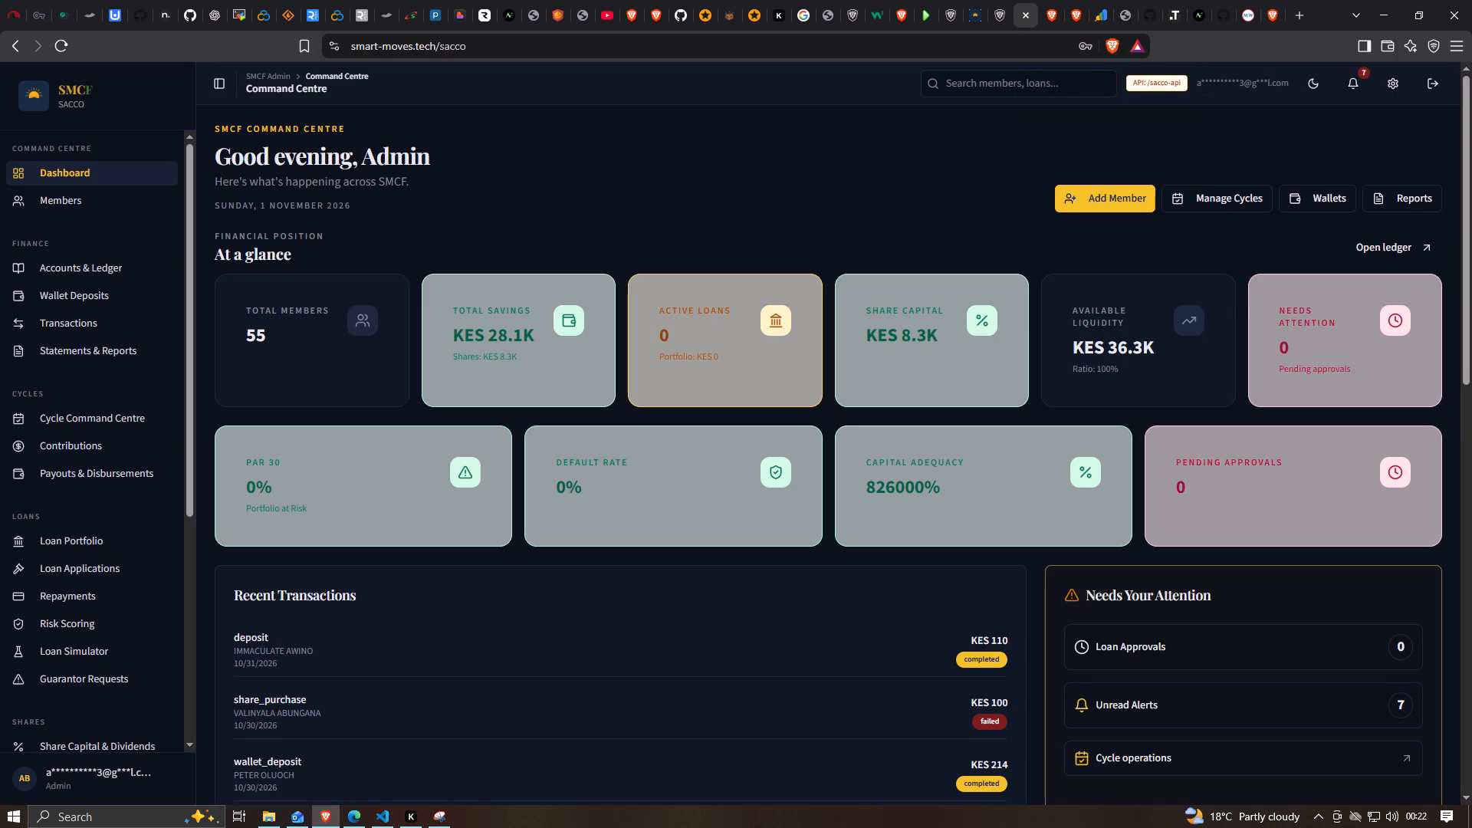
{"action": "key", "text": "ctrl+shift+r"}
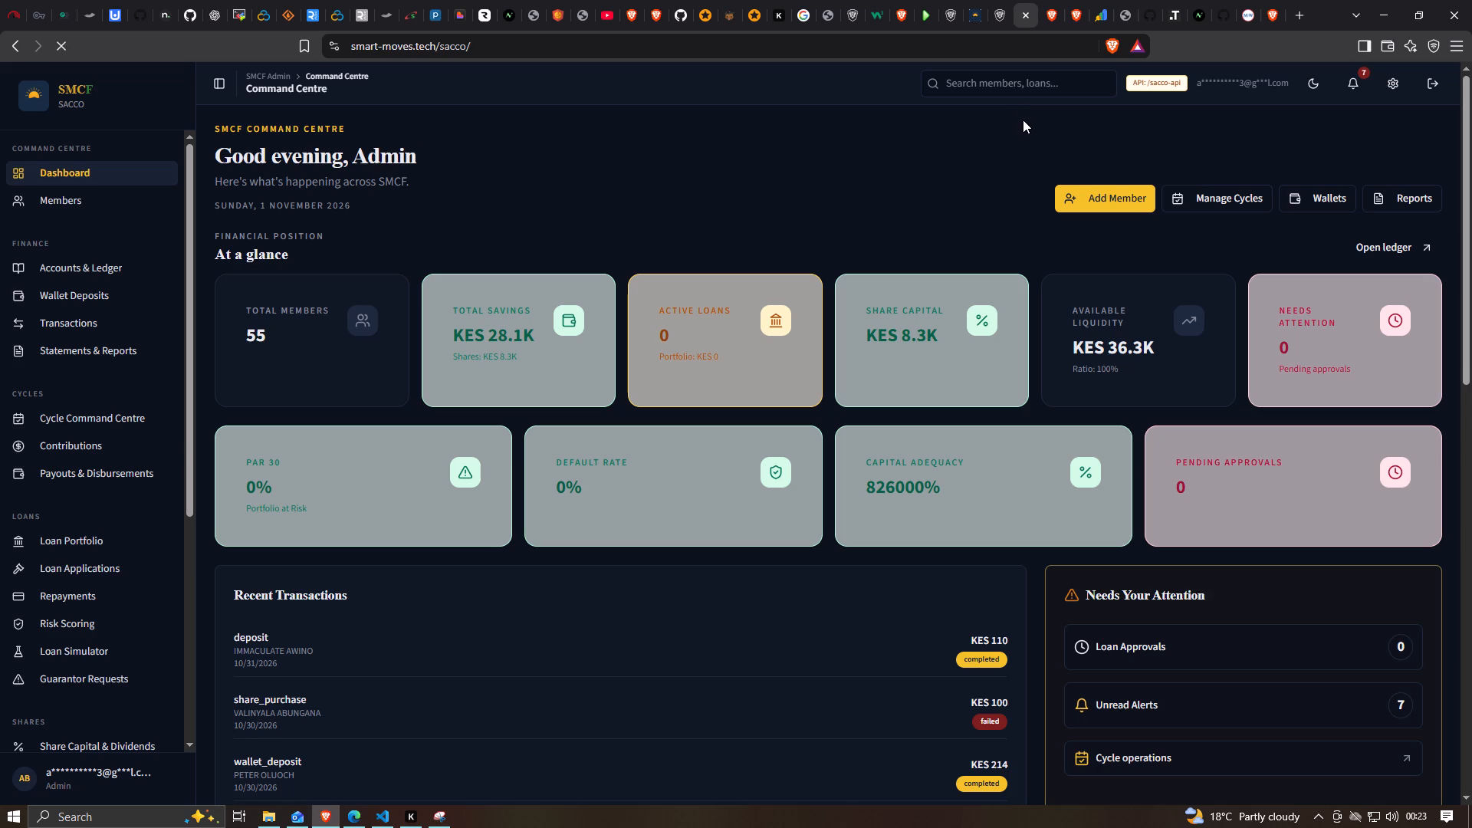
Open the Audit & Activity section from the System group of the SMCF SACCO admin.
{"action": "scroll", "coordinate": [195, 652], "scroll_direction": "down", "scroll_amount": 7}
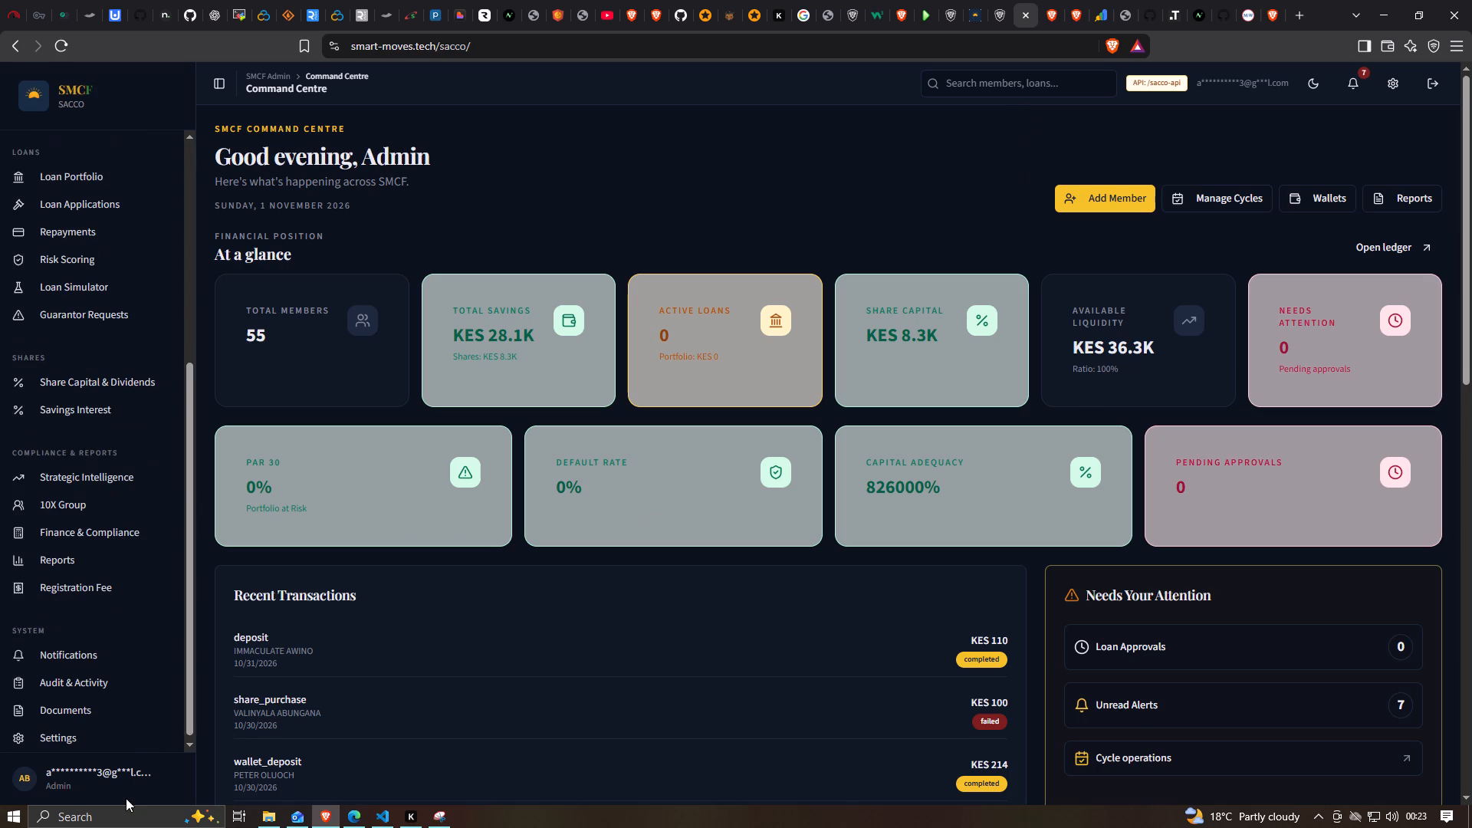
{"action": "left_click", "coordinate": [100, 678]}
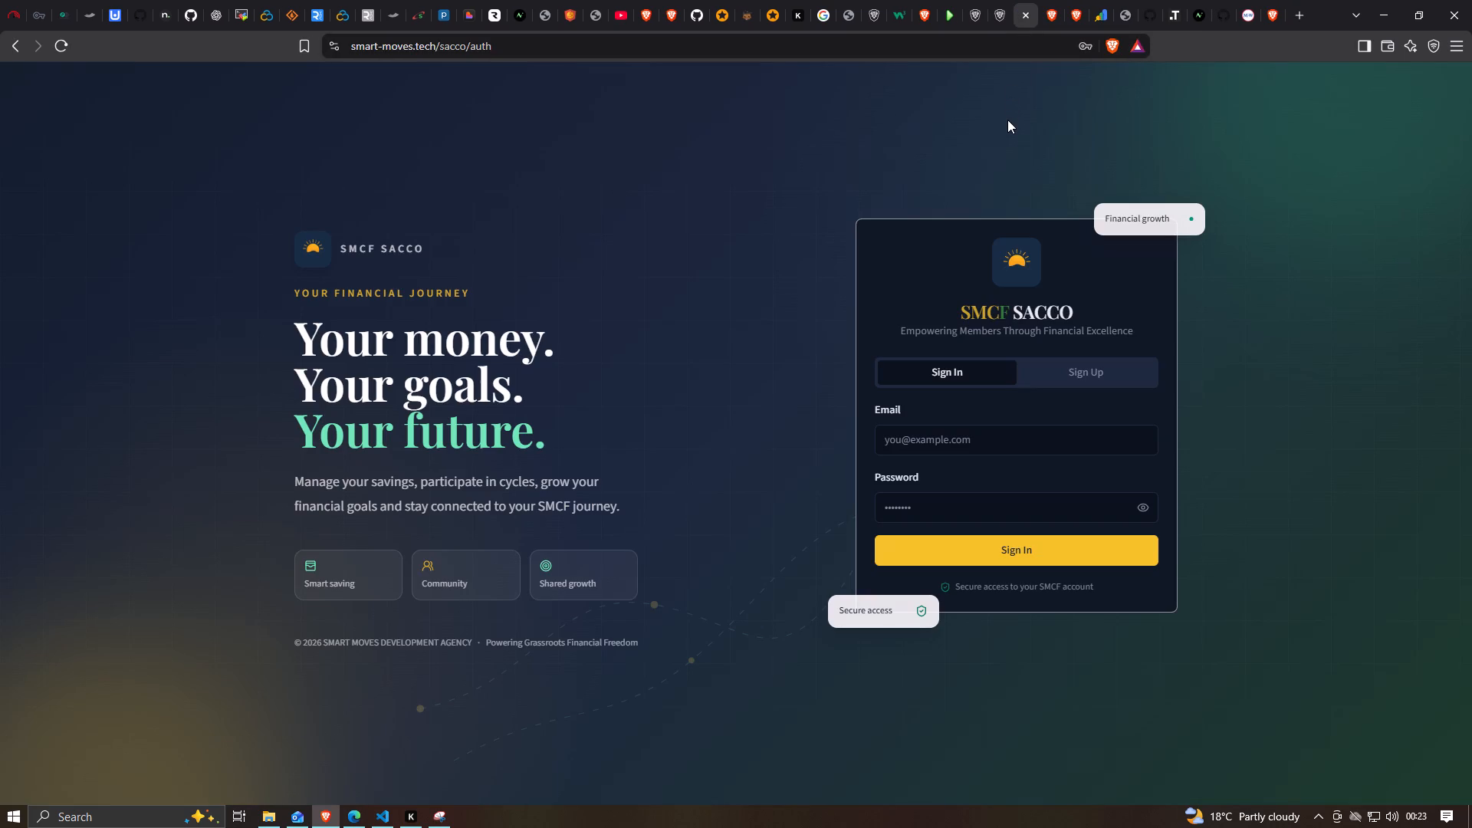
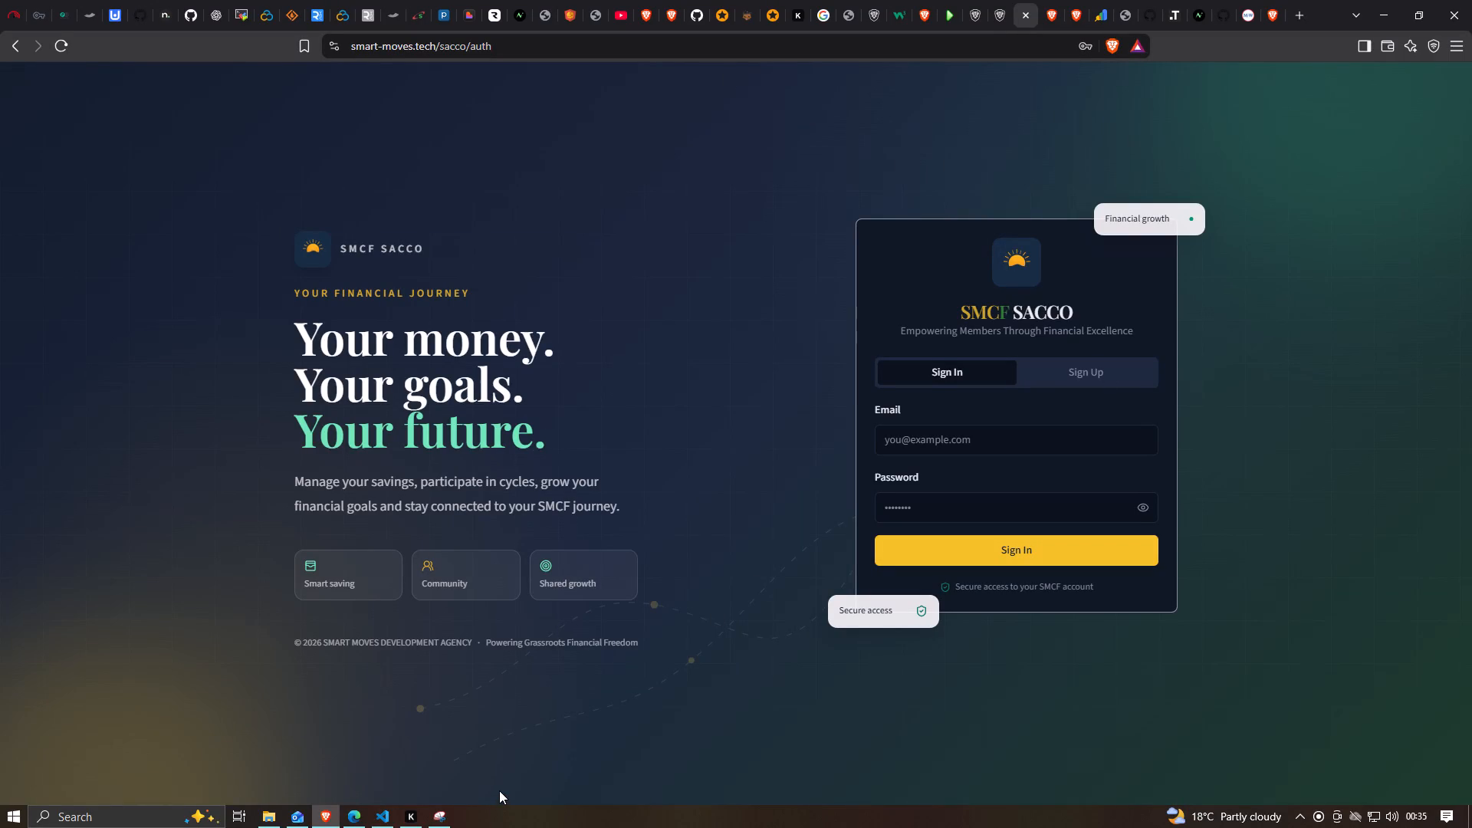
Shut down the computer.
{"action": "key", "text": "super+x"}
{"action": "type", "text": "uu"}
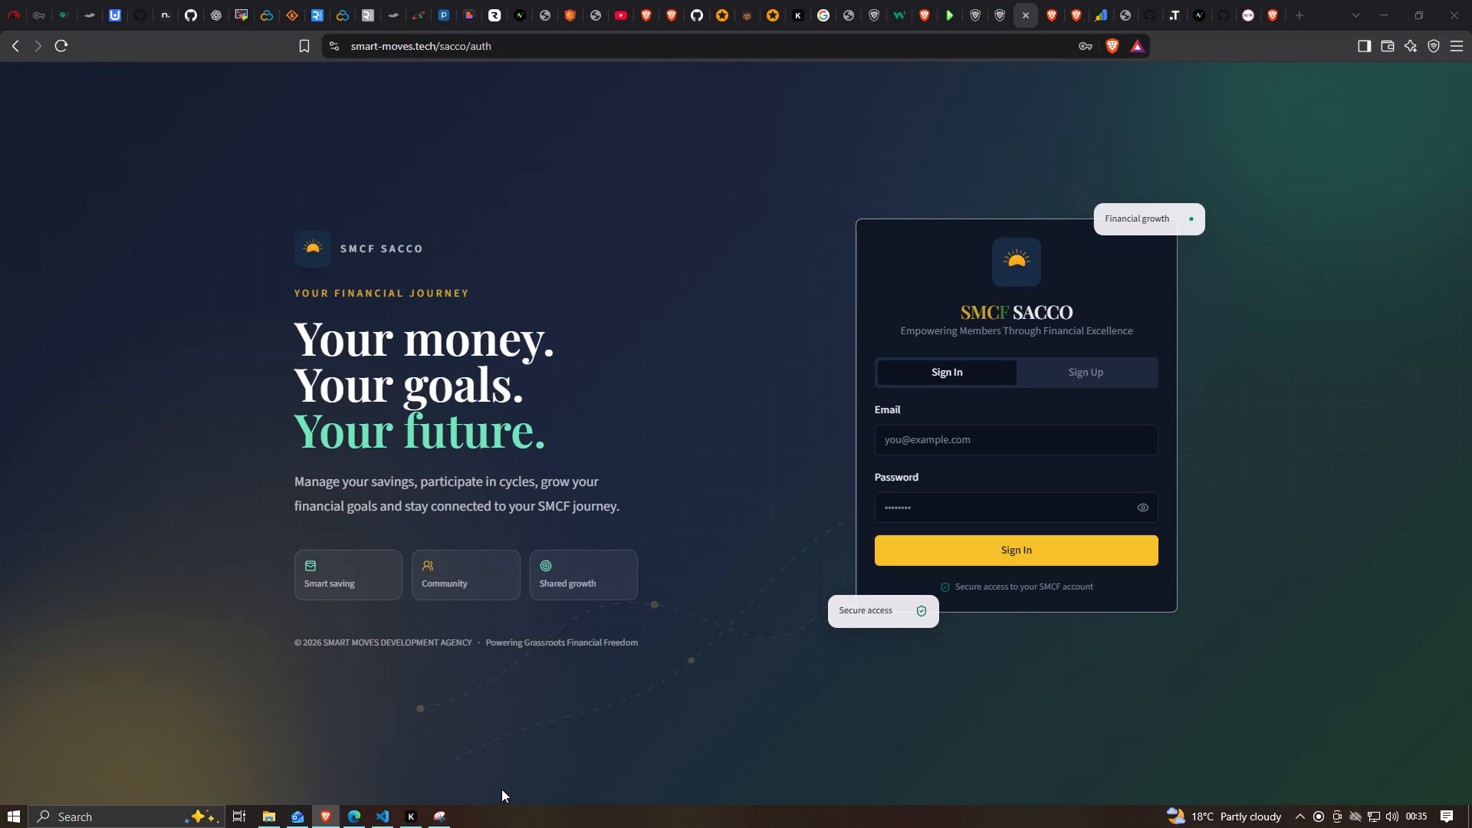